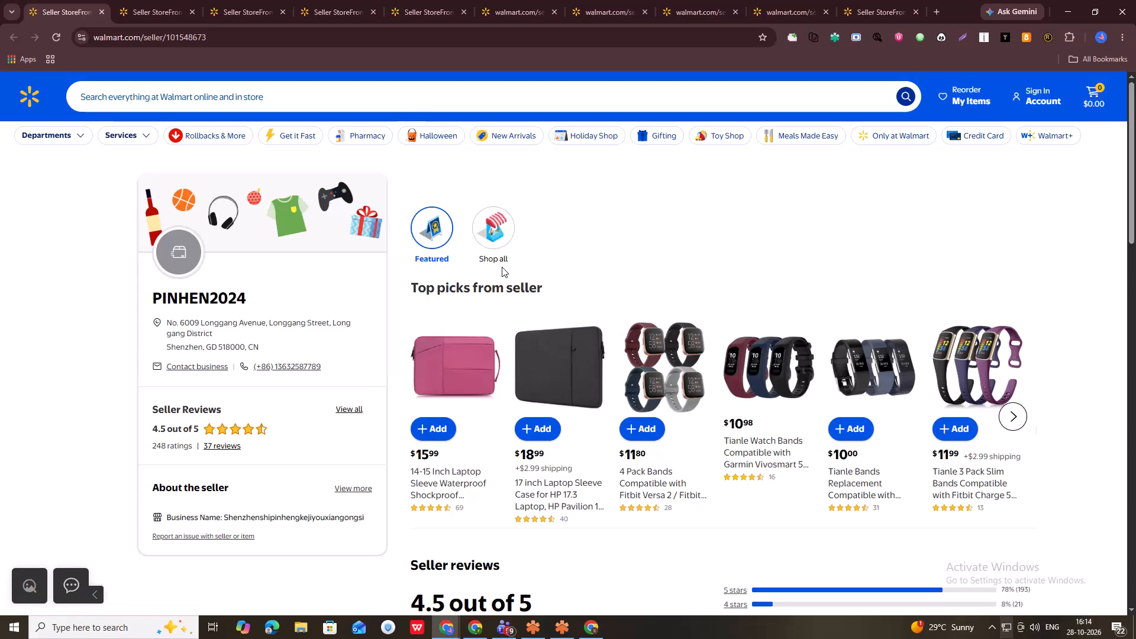
Open the full item listing of the seller PINHEN2024 and look through the products on its first page.
click(493, 240)
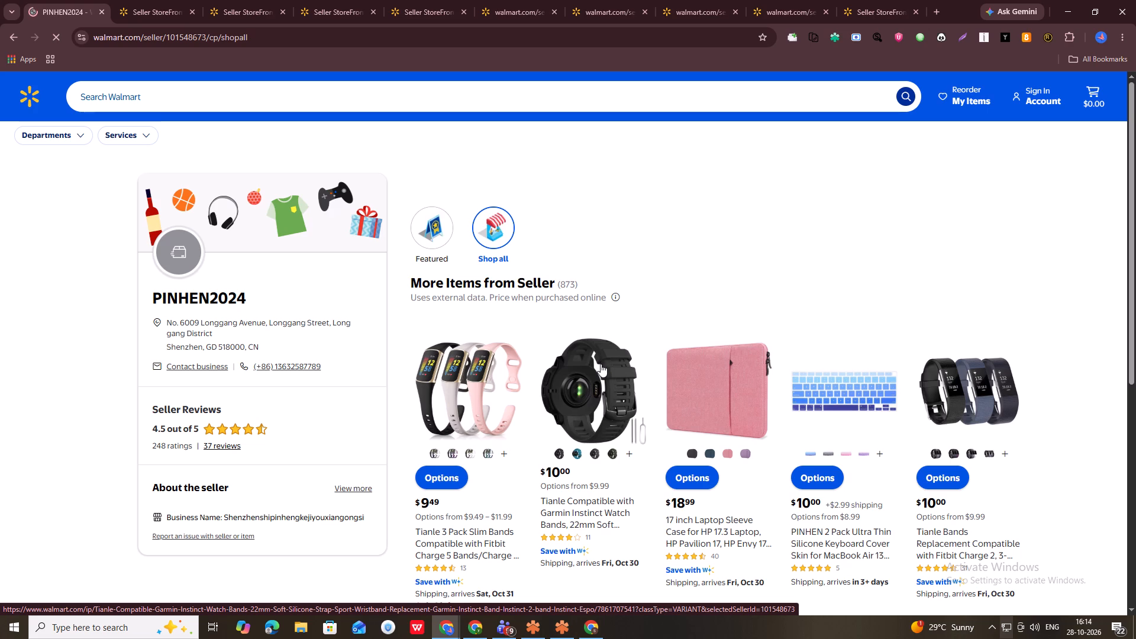
scroll(564, 360, down, 7)
scroll(715, 339, down, 8)
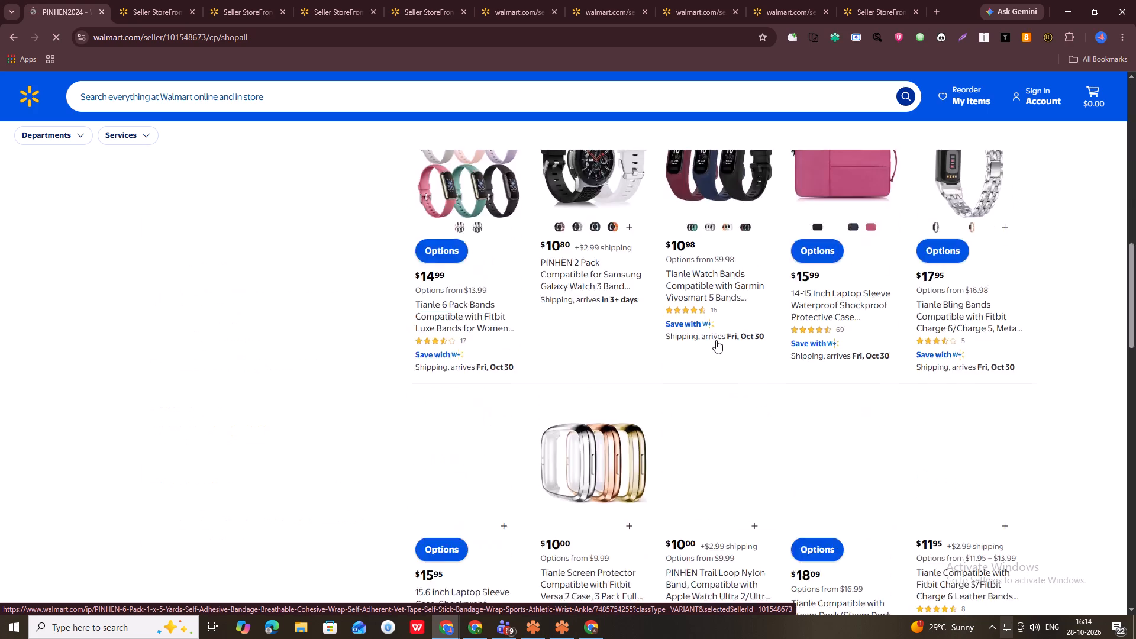
scroll(716, 340, down, 18)
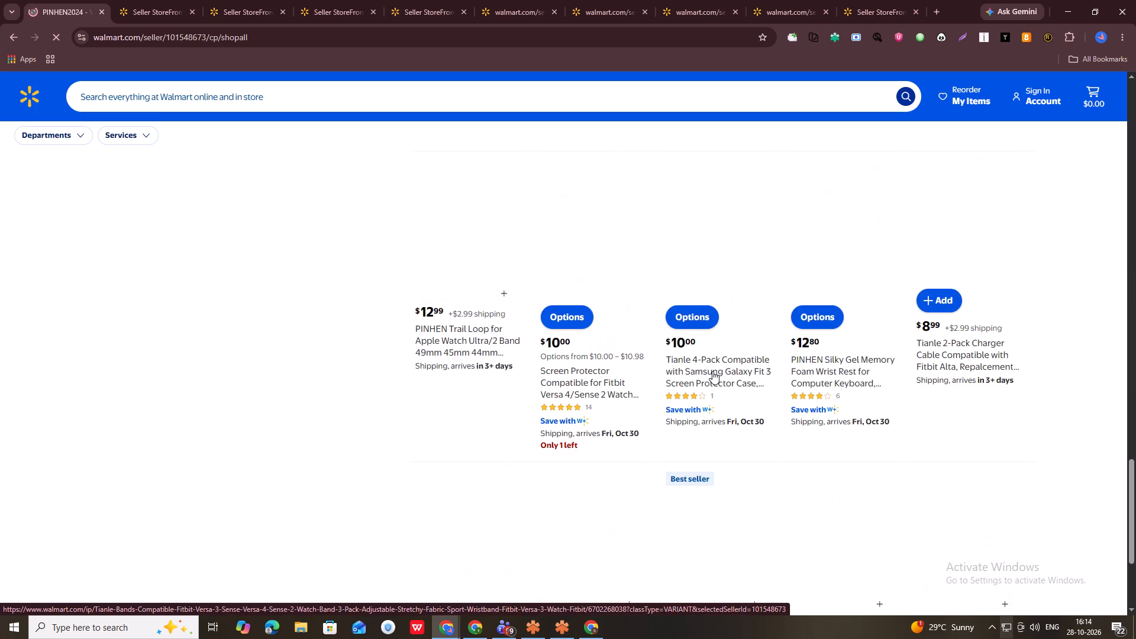
scroll(713, 362, down, 8)
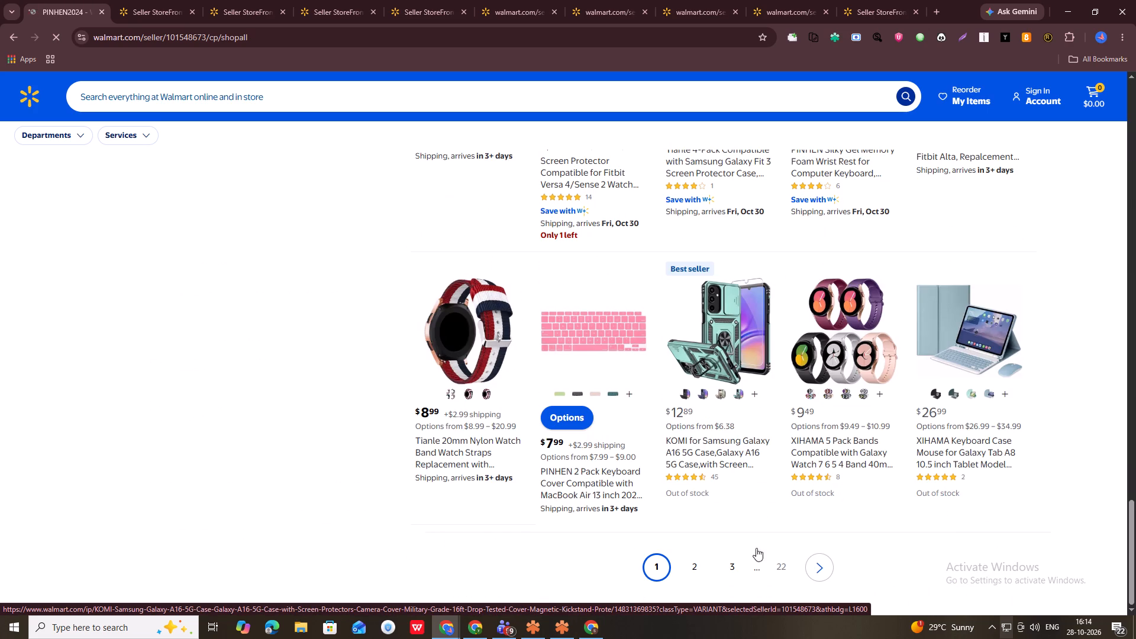
Open page 3 of the PINHEN2024 item listing and look through its products.
click(731, 564)
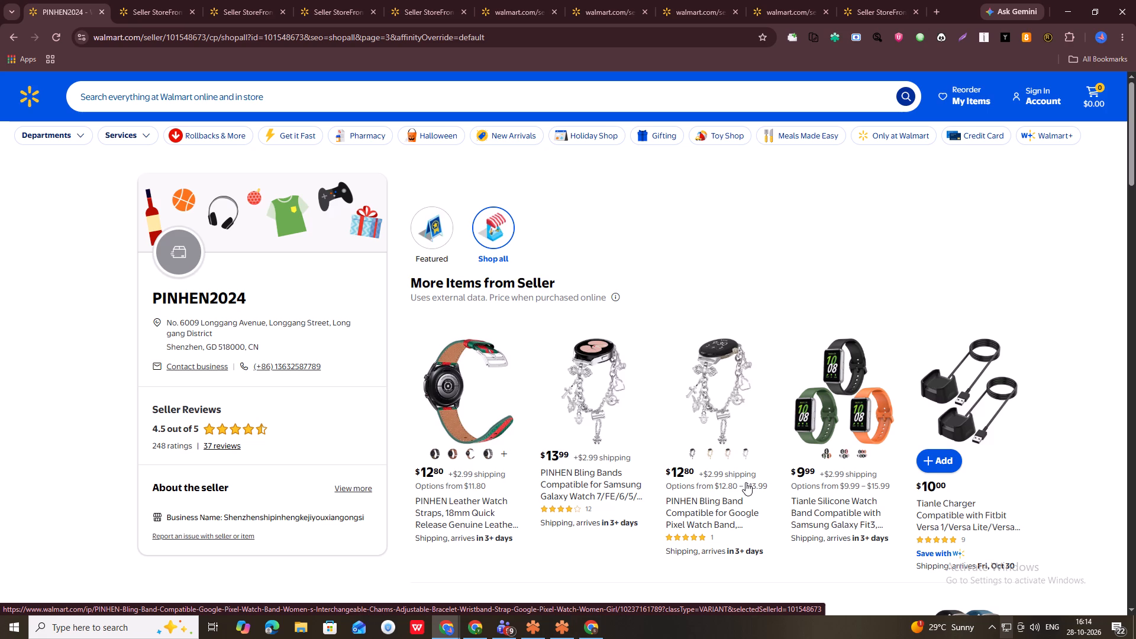
scroll(743, 425, down, 7)
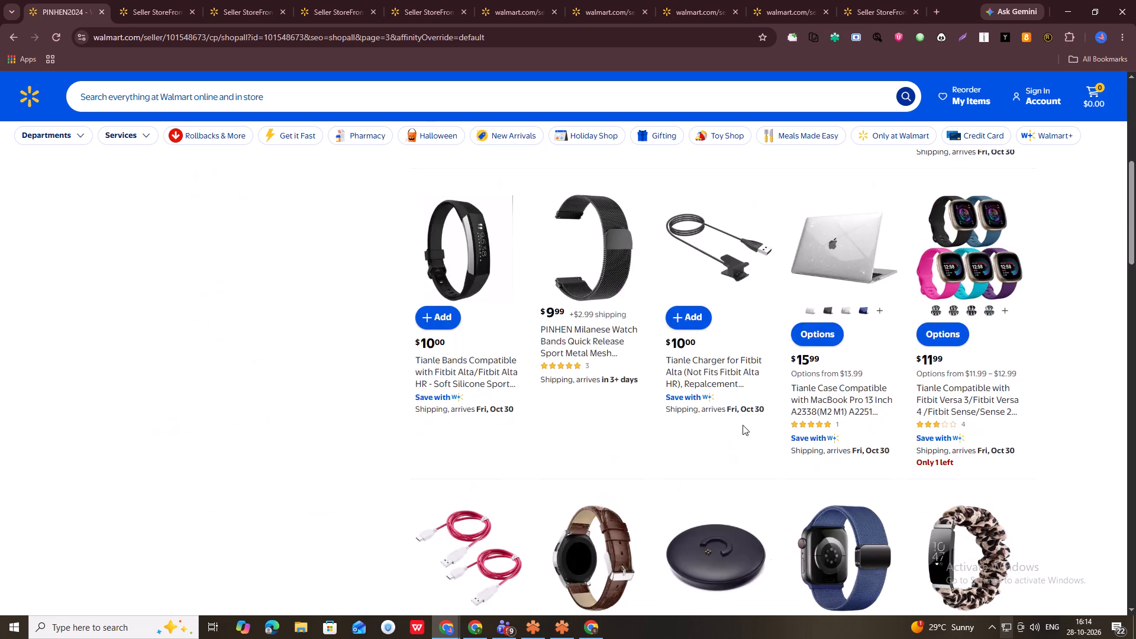
scroll(743, 425, down, 19)
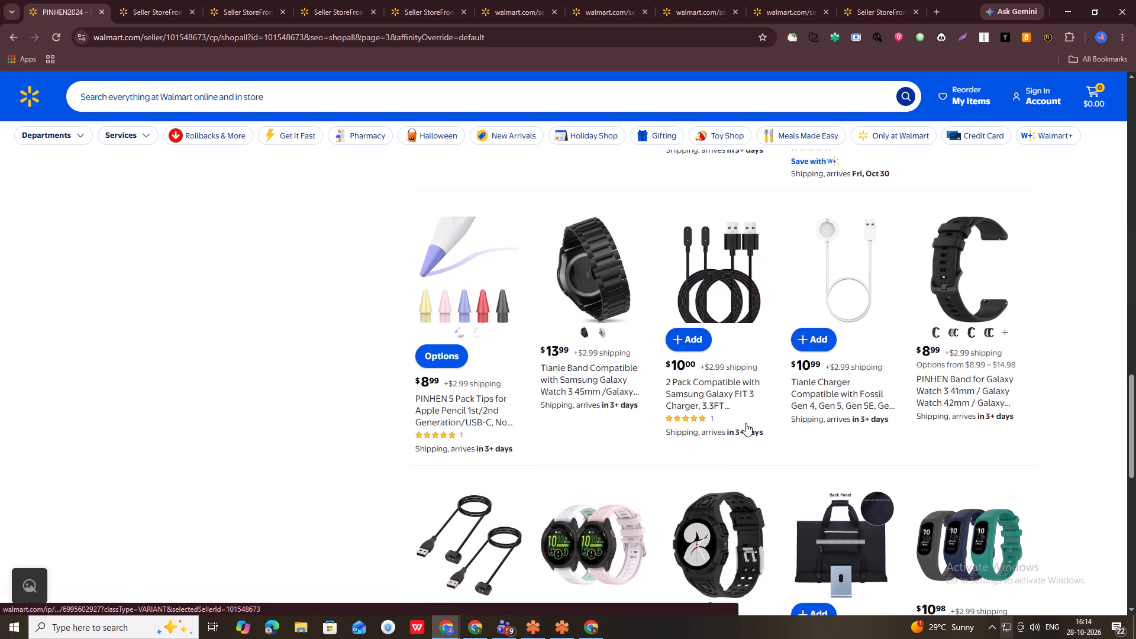
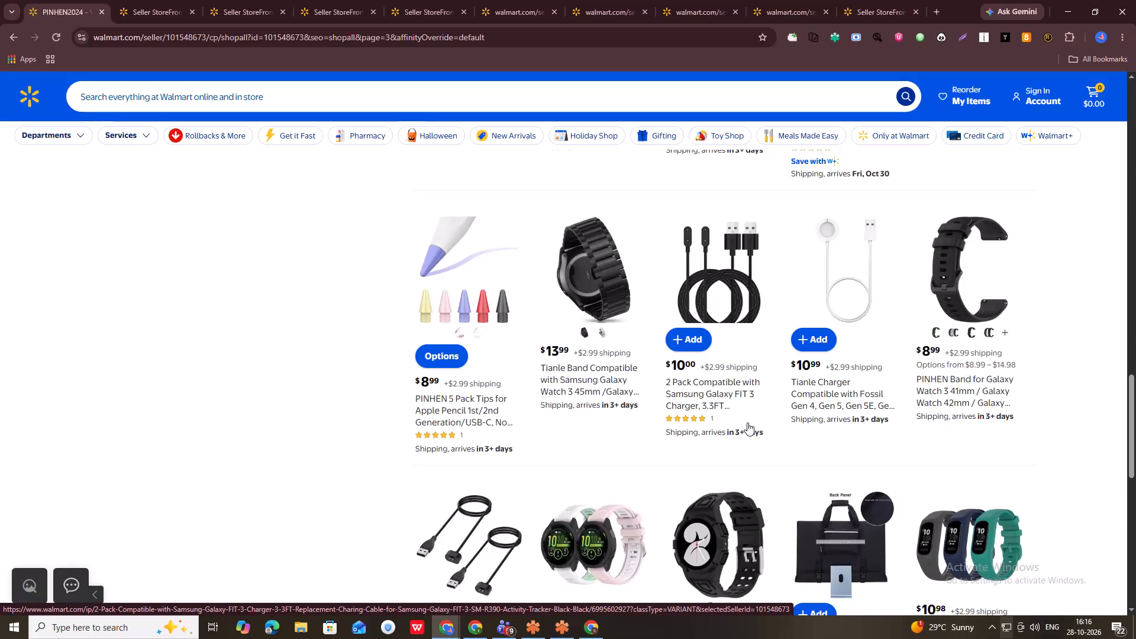
Open page 4 of the PINHEN2024 item listing and look through its products.
scroll(908, 335, down, 7)
scroll(835, 342, down, 6)
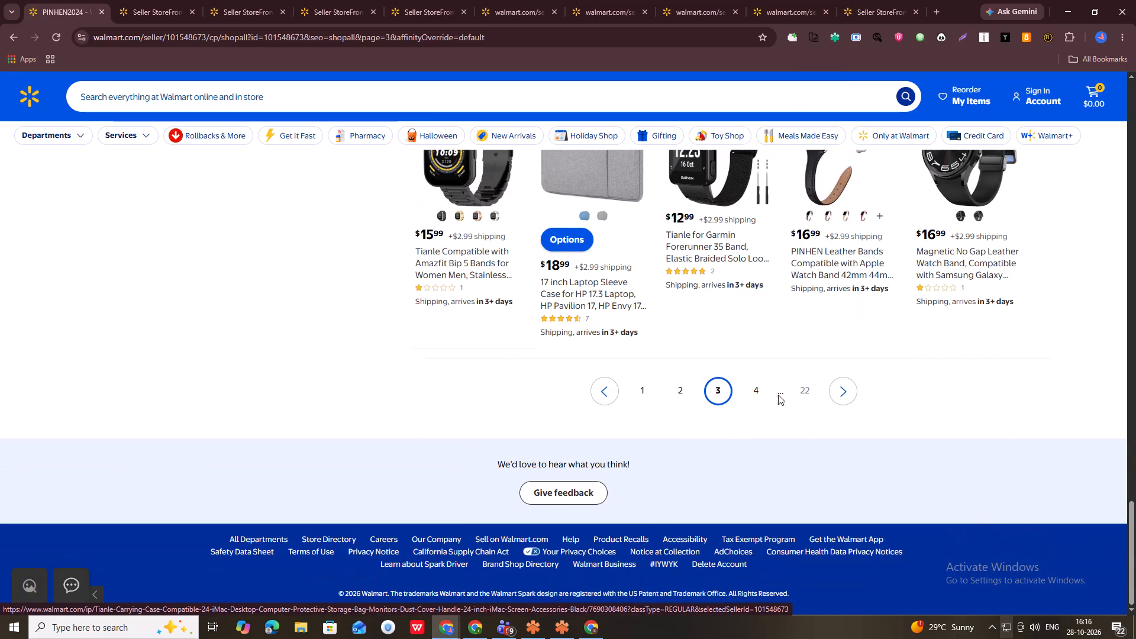
click(761, 395)
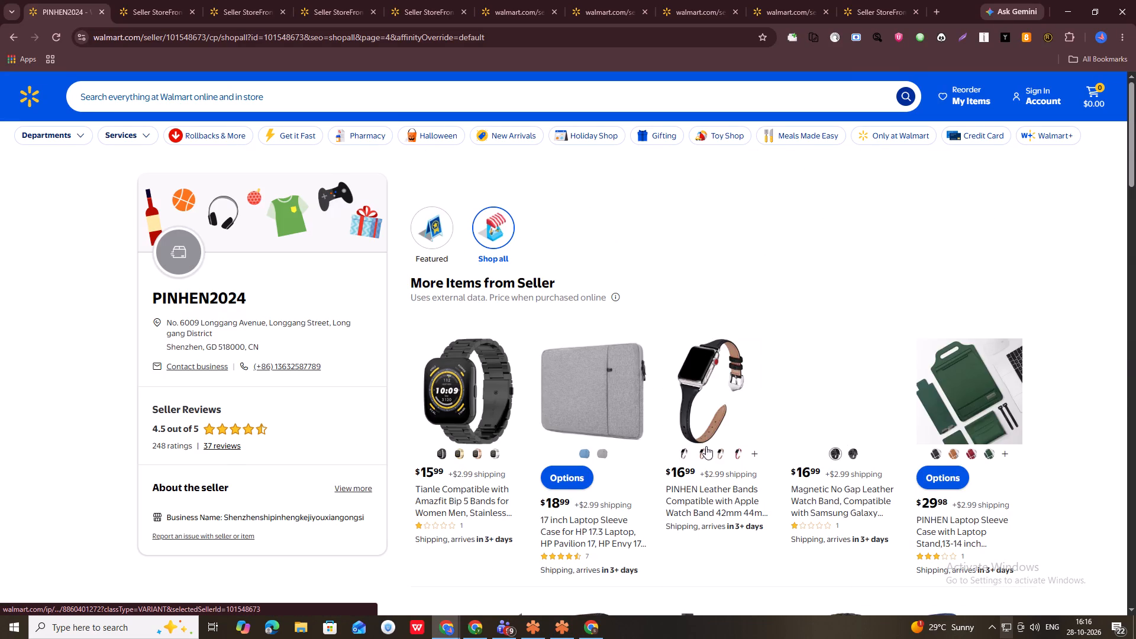
scroll(777, 447, down, 6)
scroll(822, 417, down, 7)
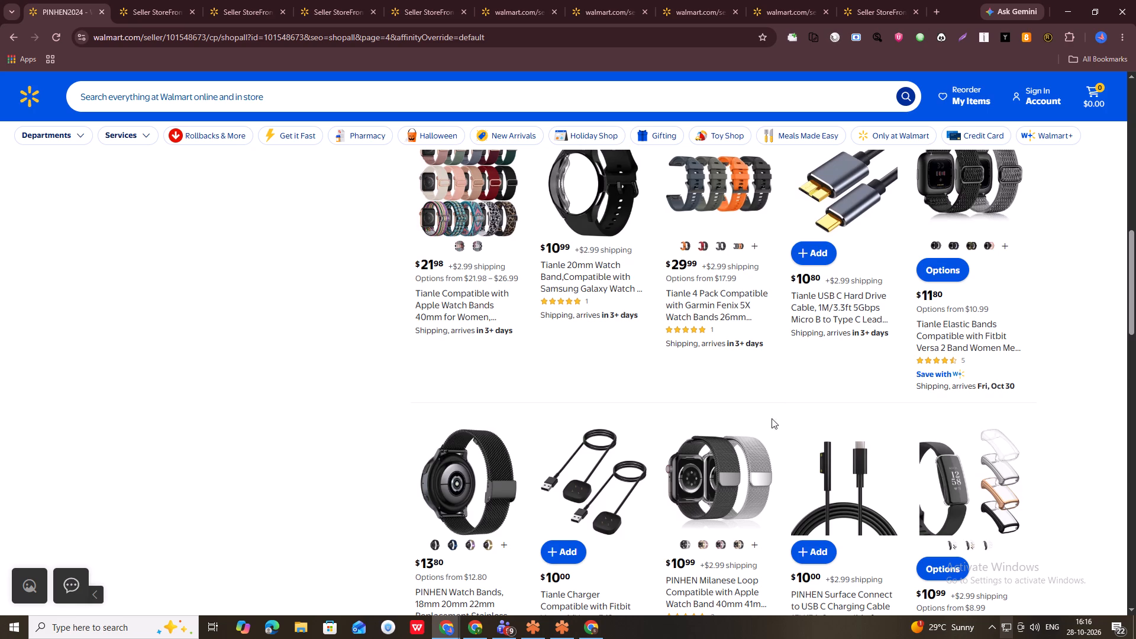
scroll(764, 418, down, 17)
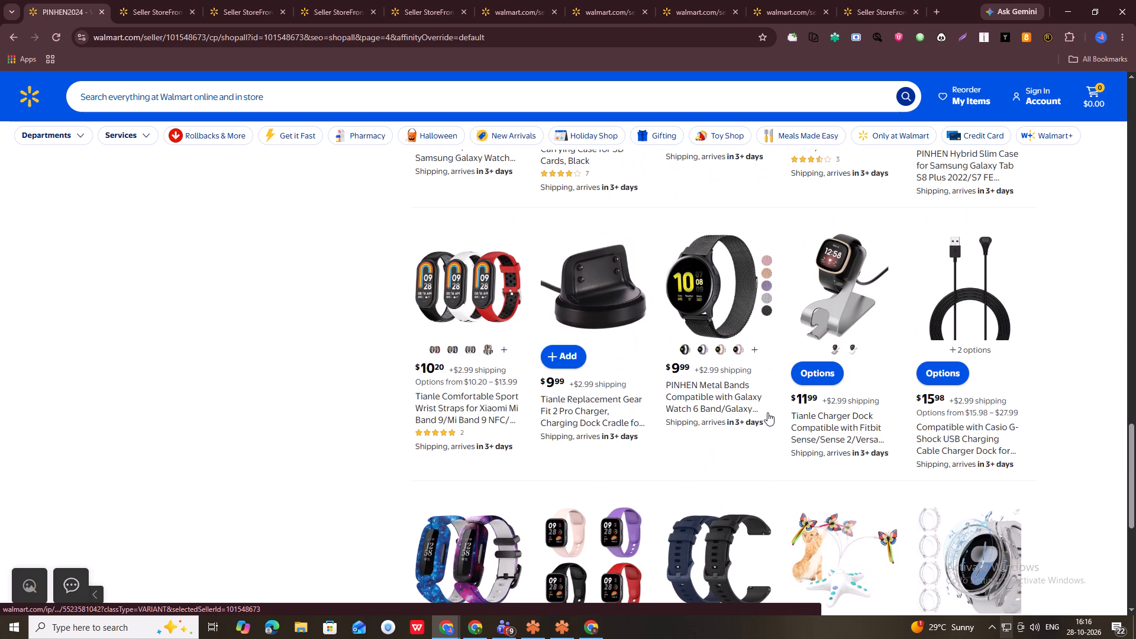
scroll(718, 401, down, 7)
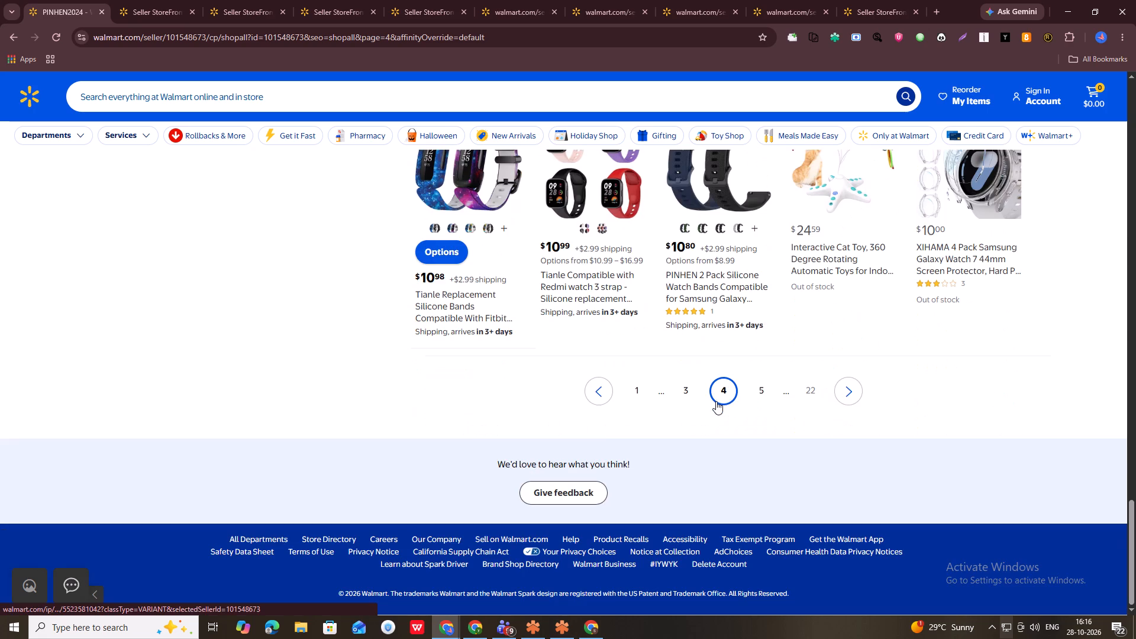
Open page 5 of the PINHEN2024 item listing and look through its products.
click(762, 389)
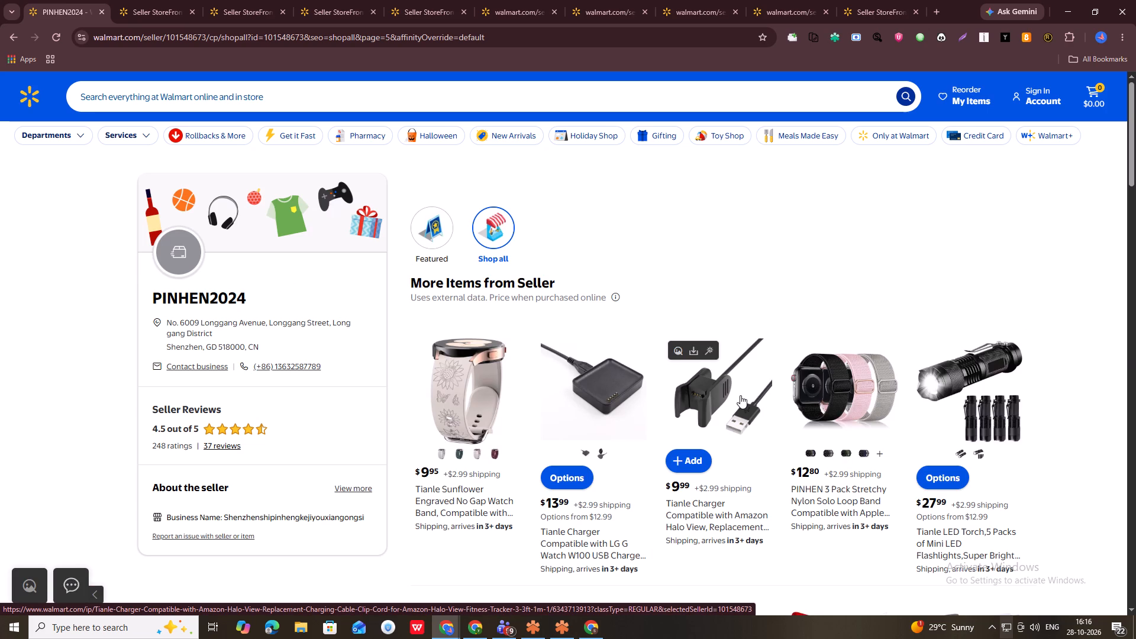
scroll(740, 395, down, 8)
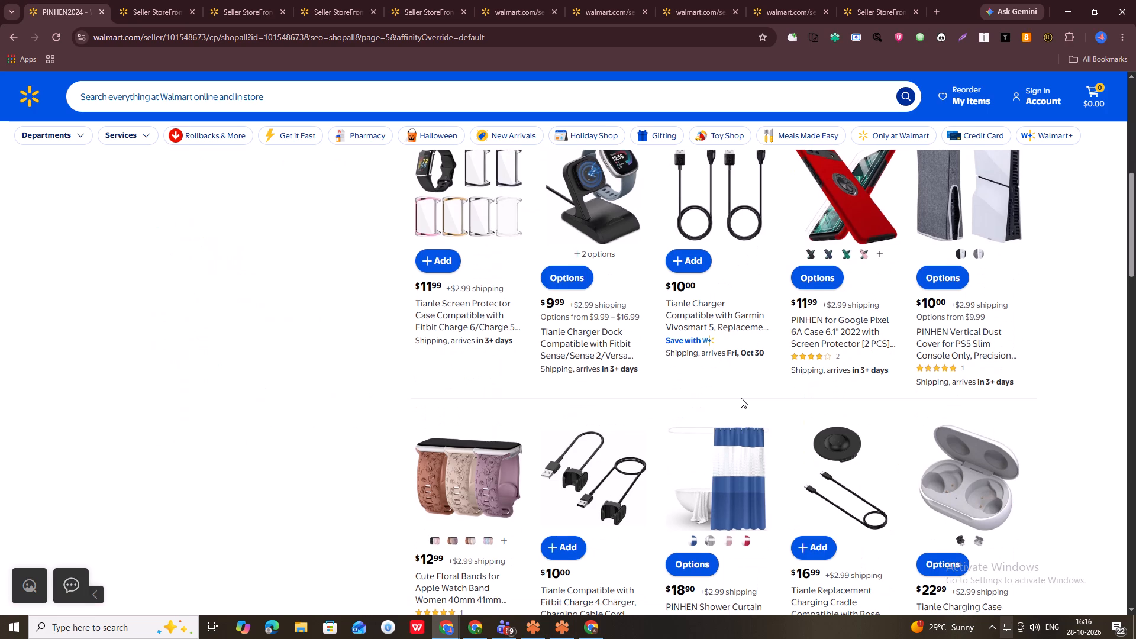
scroll(741, 398, down, 20)
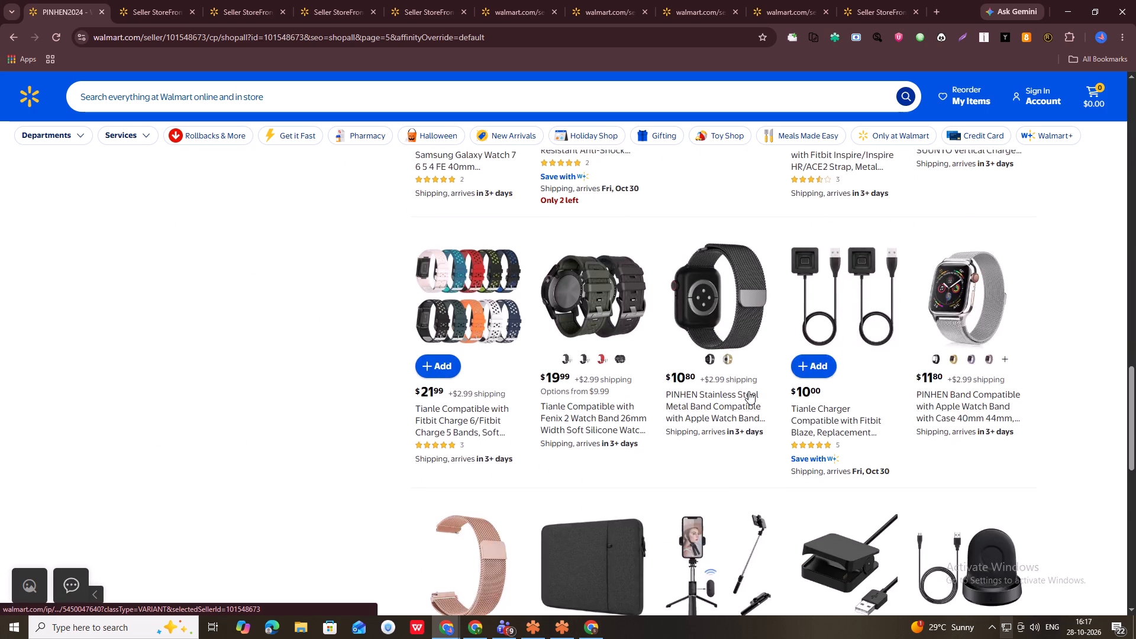
scroll(748, 391, down, 11)
Open page 6 of the PINHEN2024 item listing and look through its products.
click(765, 391)
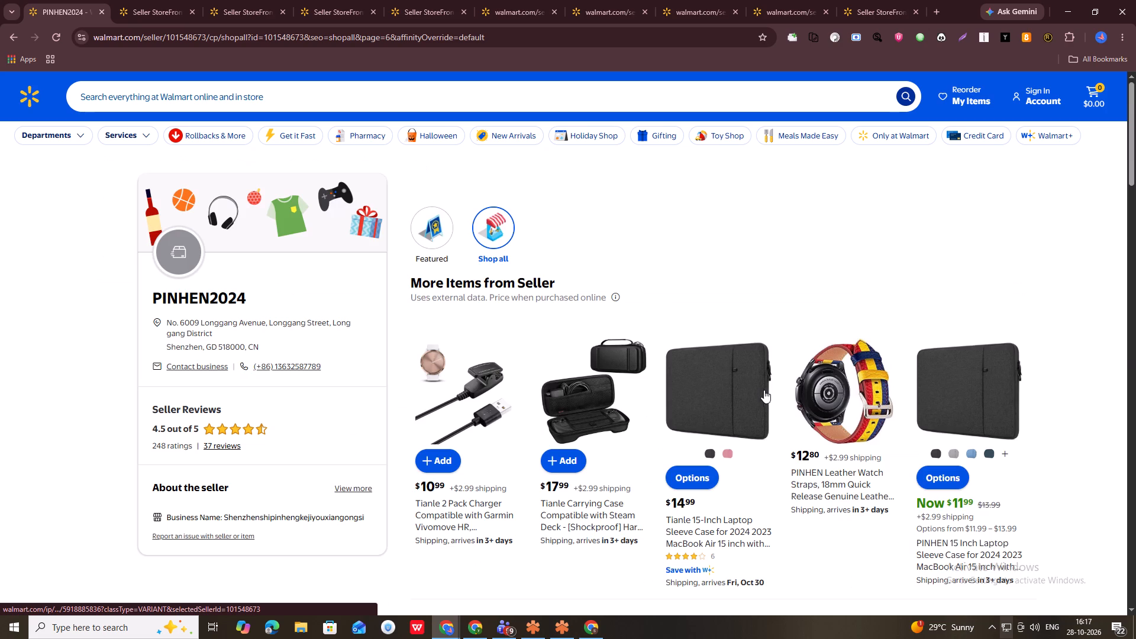
scroll(762, 390, down, 20)
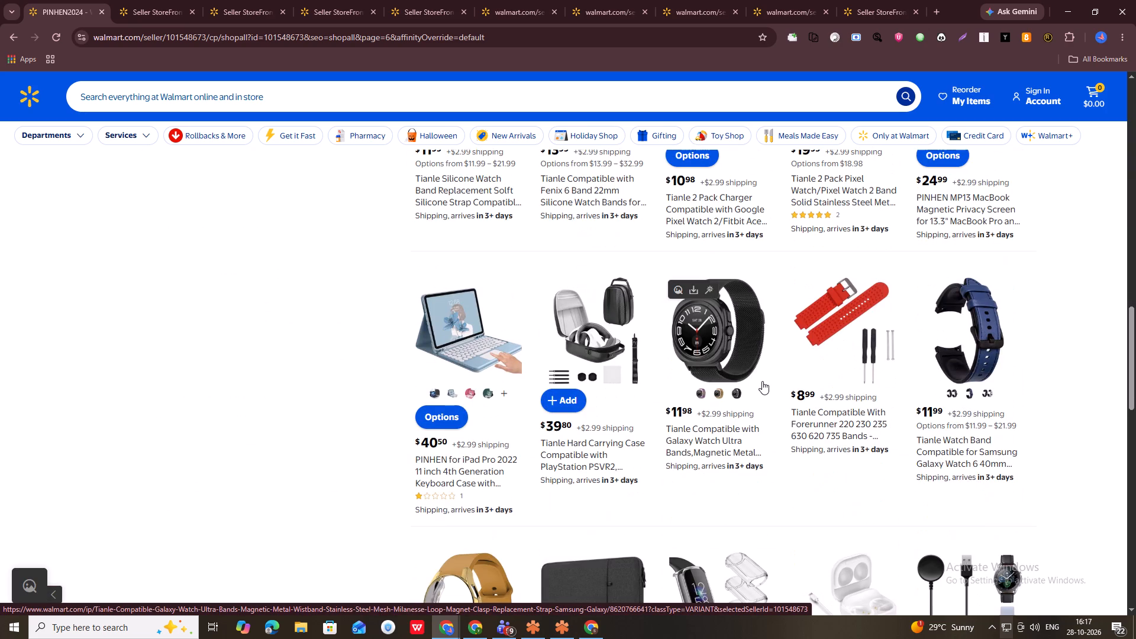
scroll(761, 380, down, 13)
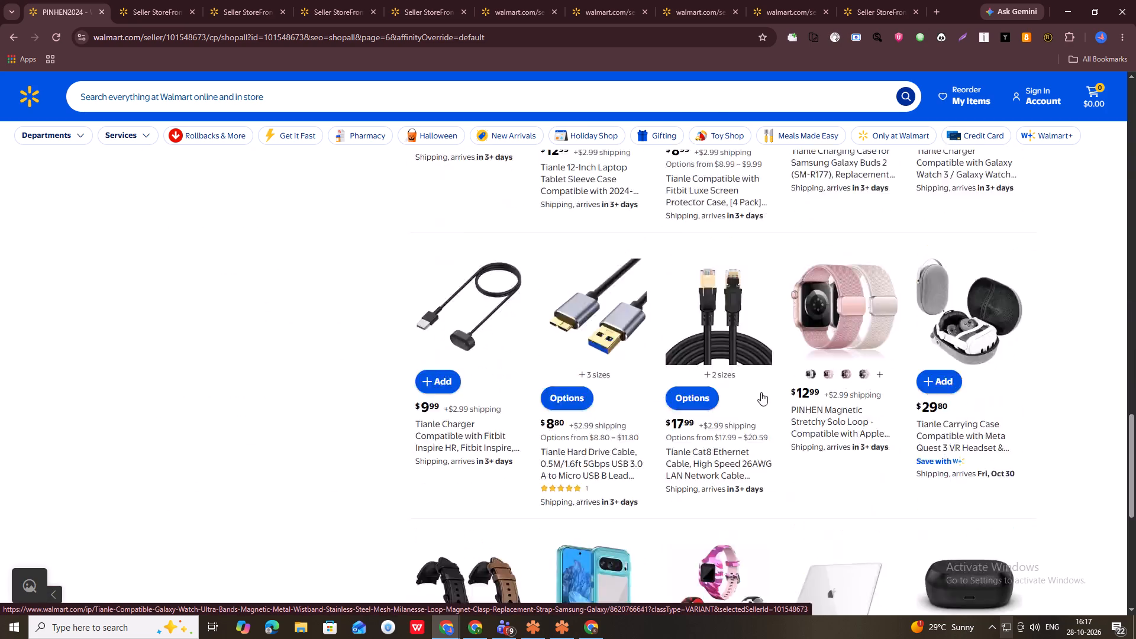
scroll(761, 392, down, 7)
Open page 7 of the PINHEN2024 item listing and look through its products.
click(762, 389)
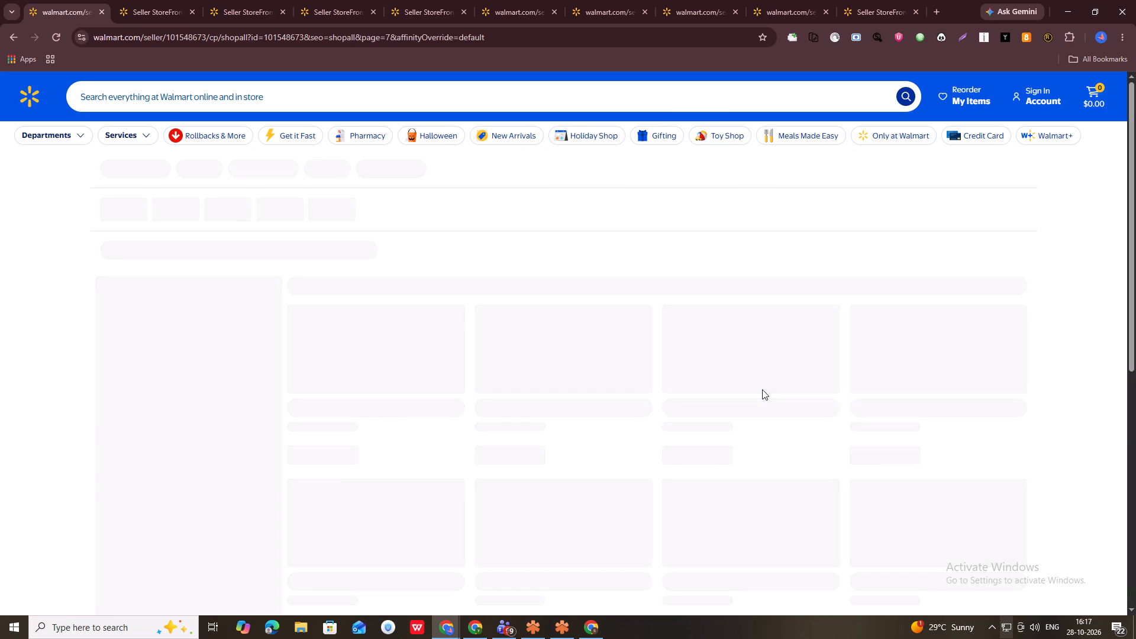
scroll(832, 382, down, 7)
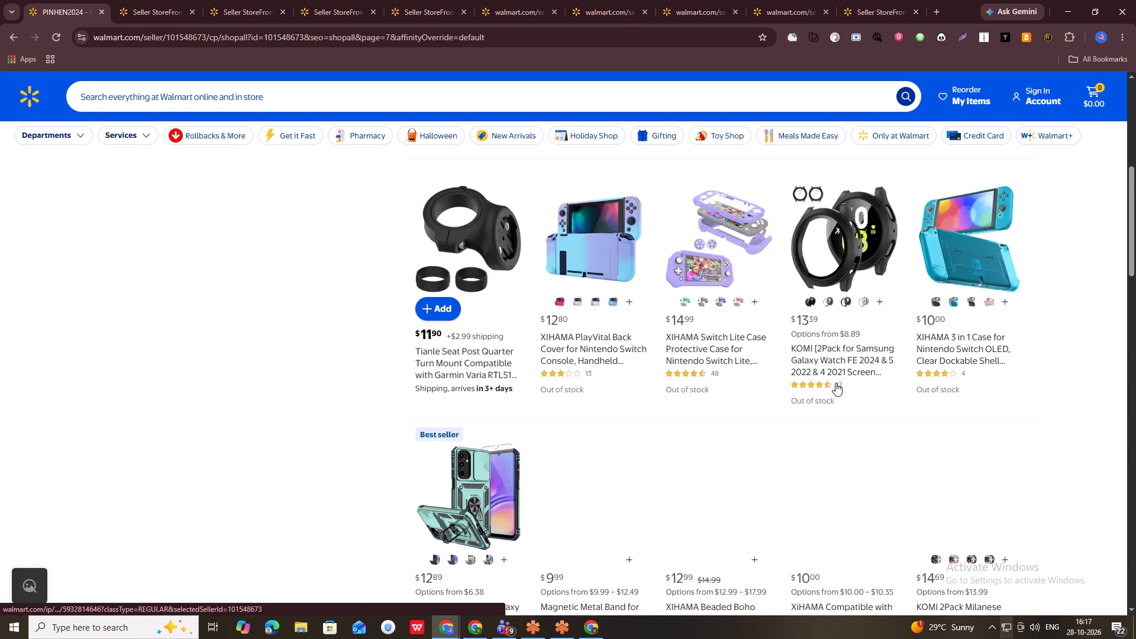
scroll(835, 383, down, 12)
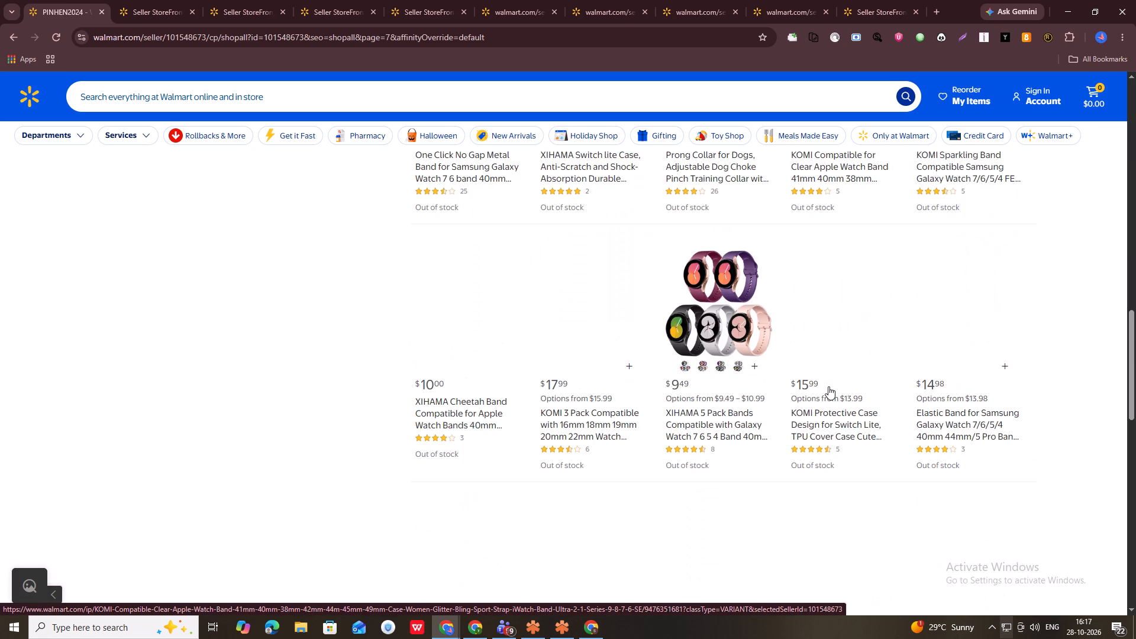
scroll(828, 387, down, 13)
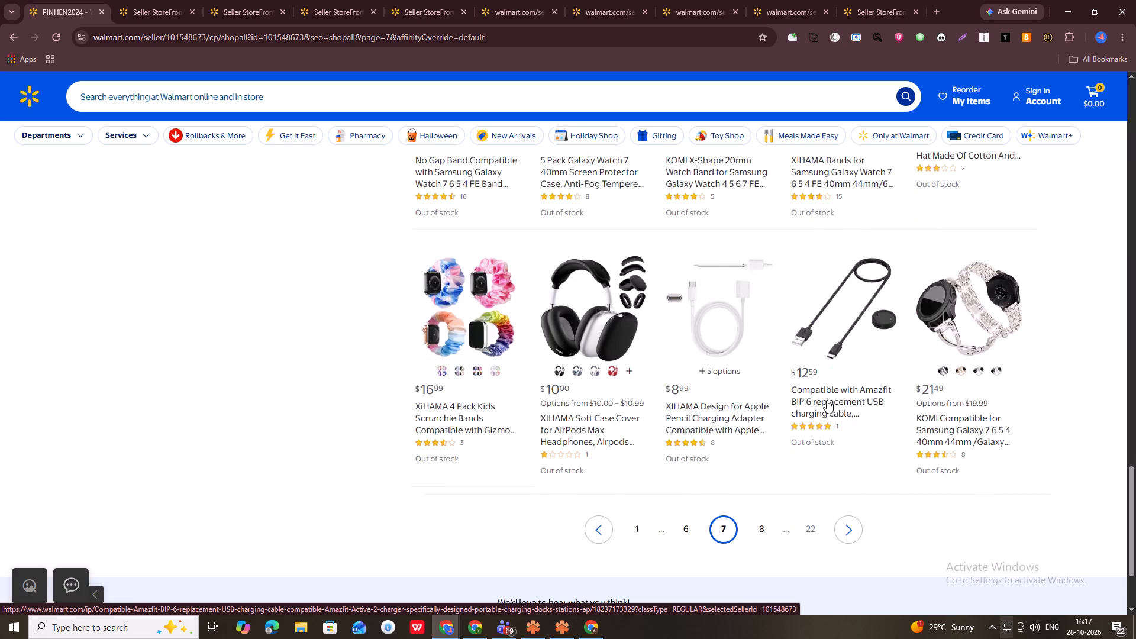
Open page 8 of the PINHEN2024 item listing and look through its products.
click(756, 528)
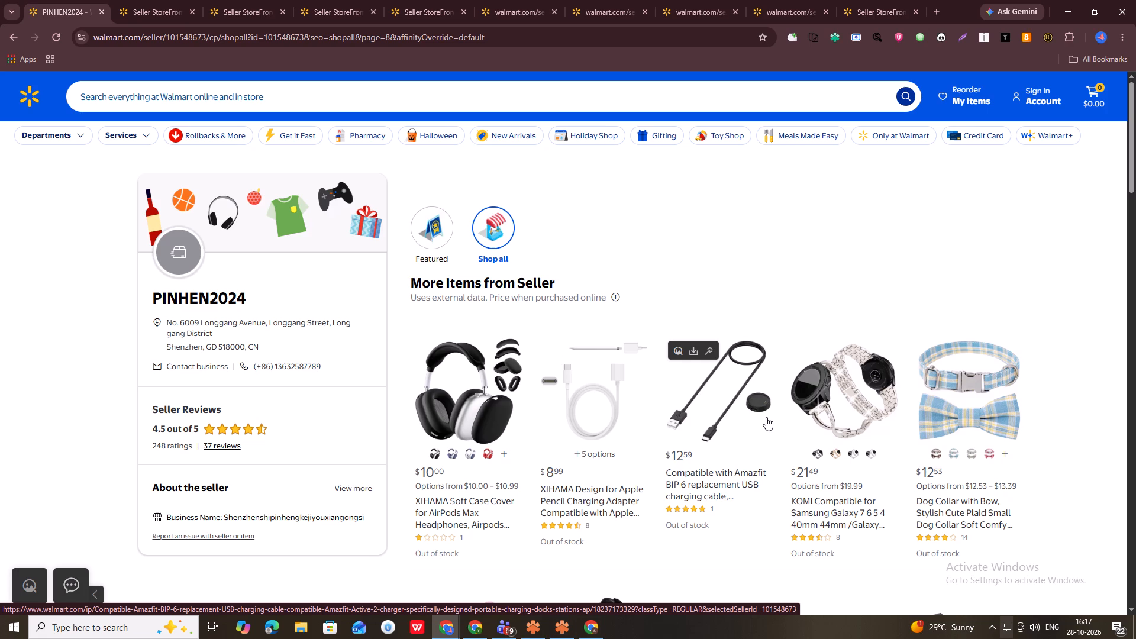
scroll(721, 386, down, 7)
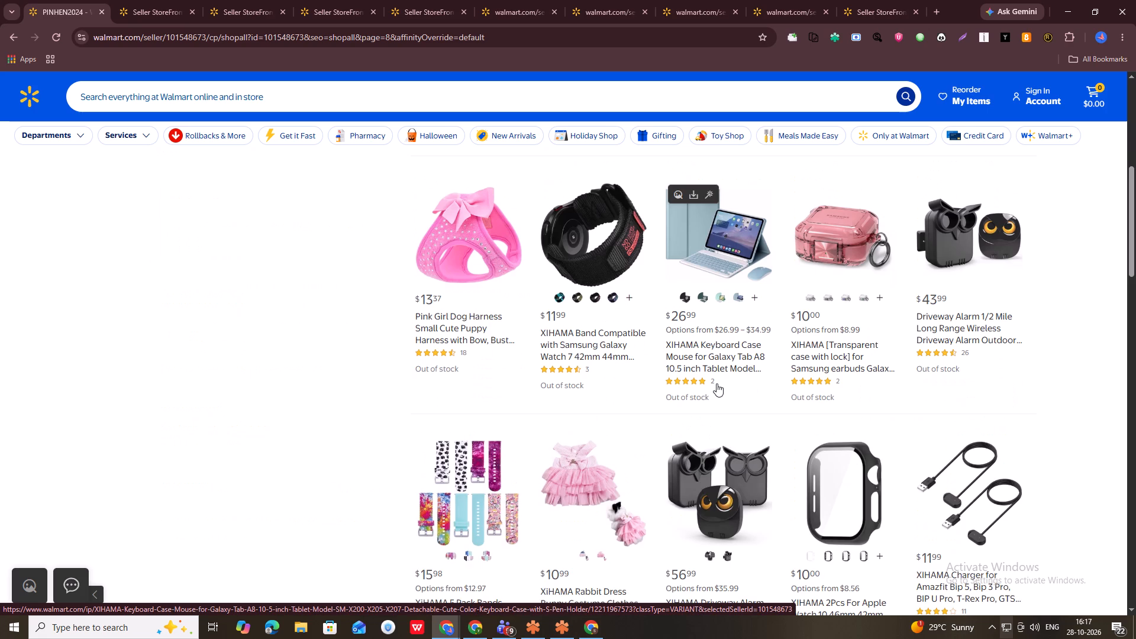
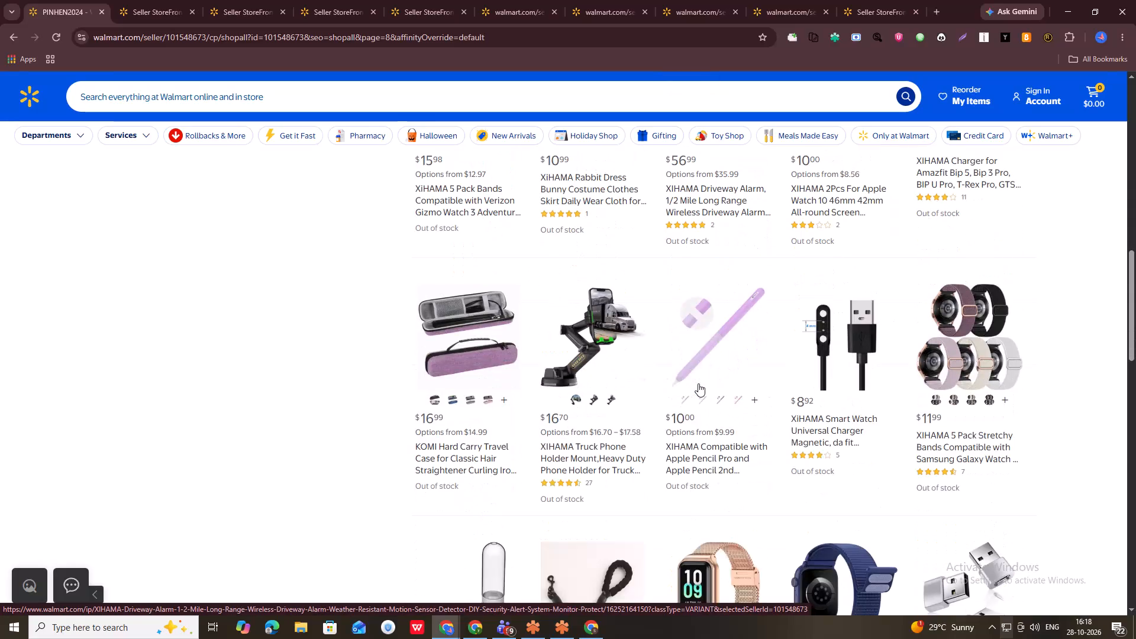
Finish looking through page 8 of the PINHEN2024 item listing, and open and review page 9.
scroll(696, 384, down, 13)
scroll(696, 386, down, 8)
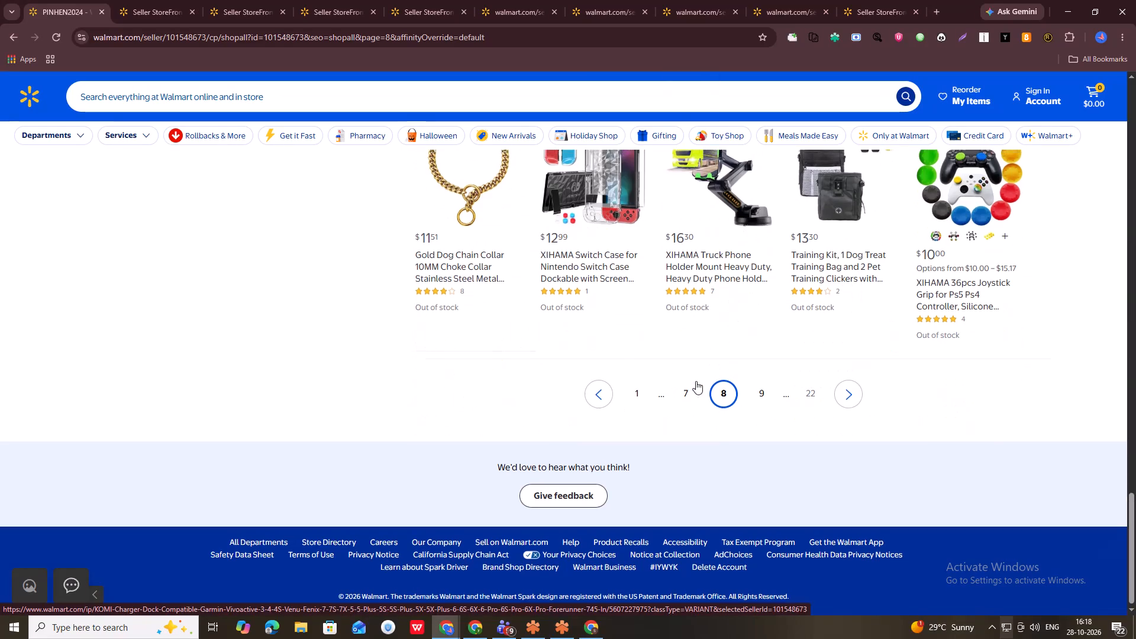
click(759, 392)
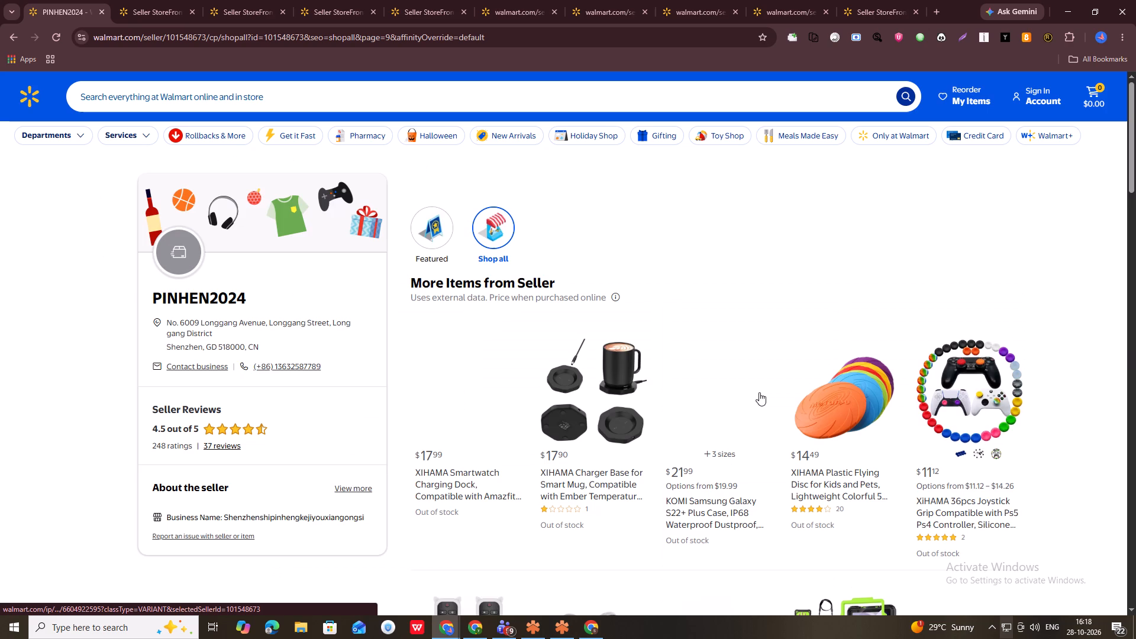
scroll(878, 411, down, 14)
scroll(869, 407, down, 7)
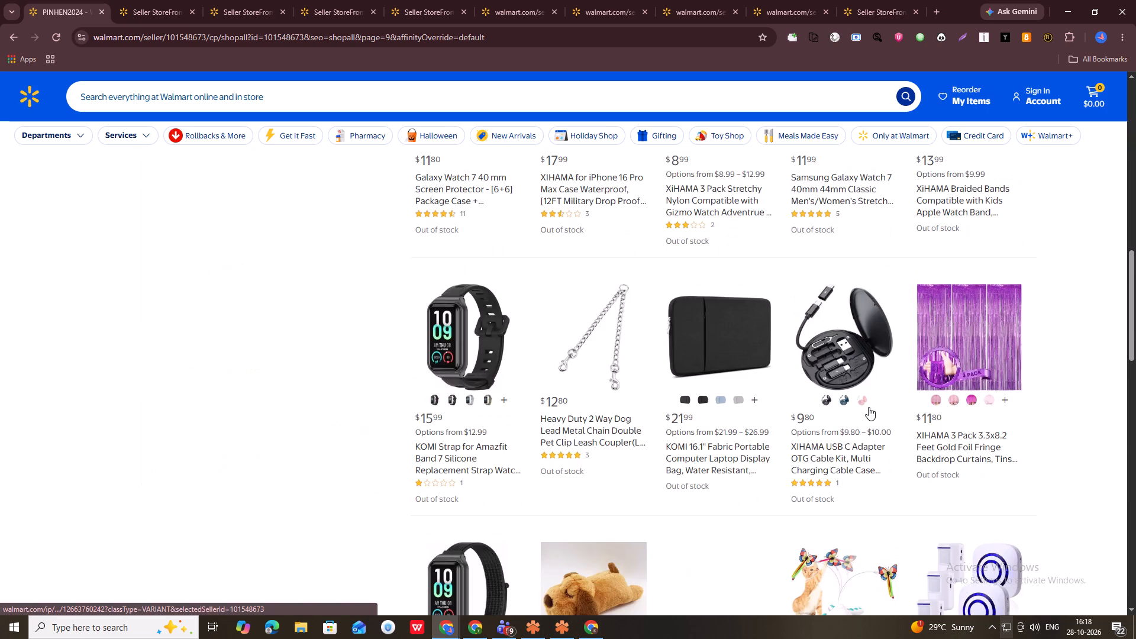
scroll(859, 393, down, 14)
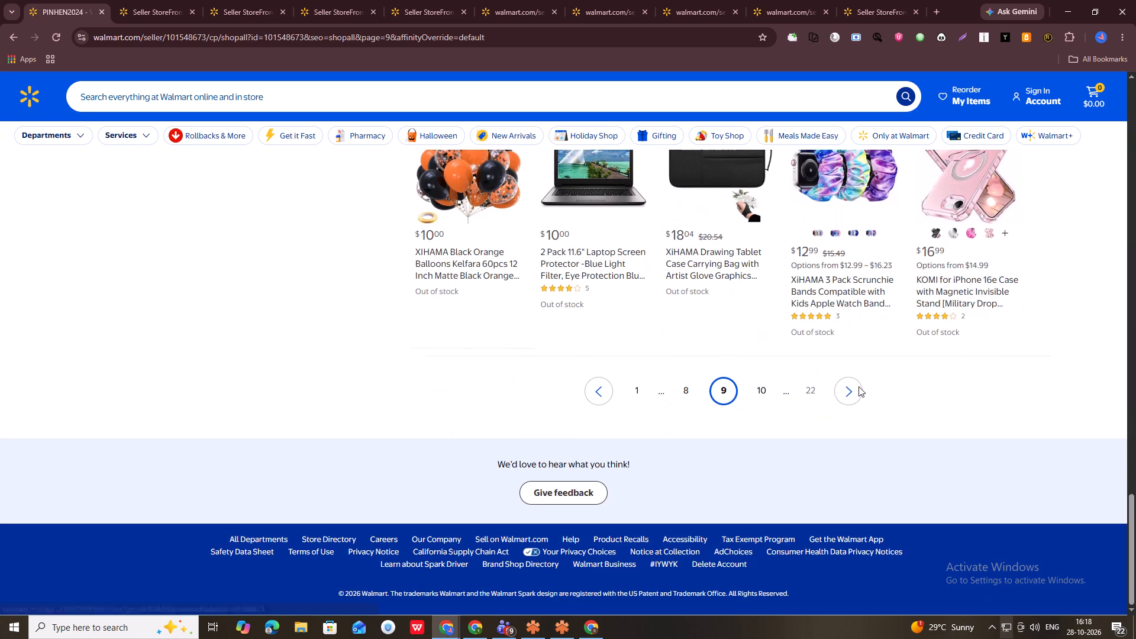
Open page 10 of the PINHEN2024 item listing and look through its products.
click(759, 389)
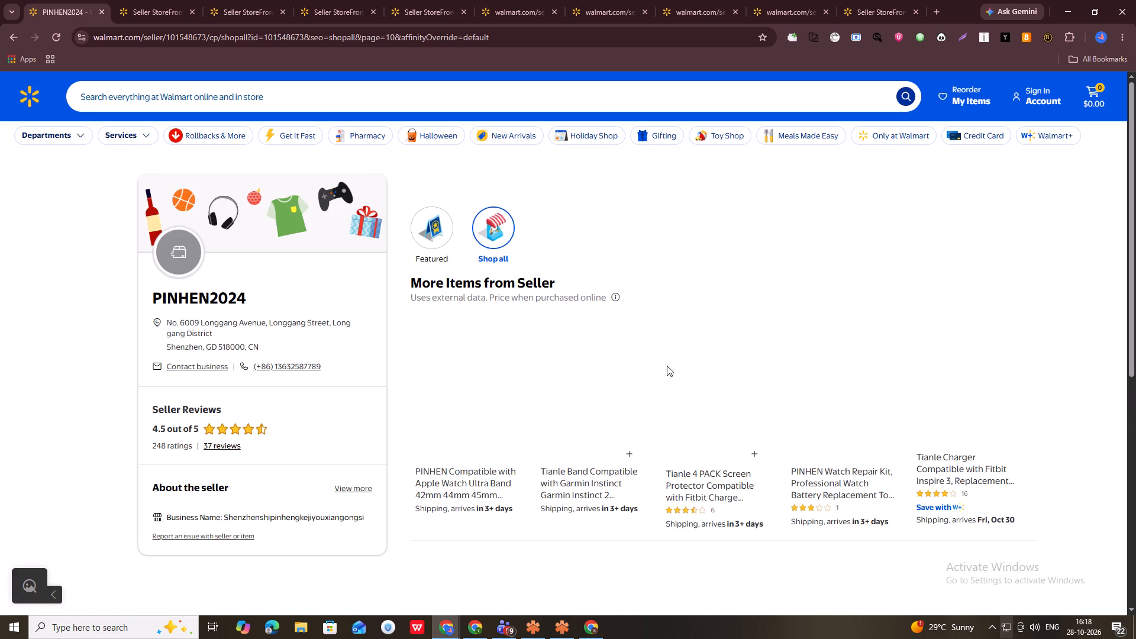
scroll(750, 347, down, 6)
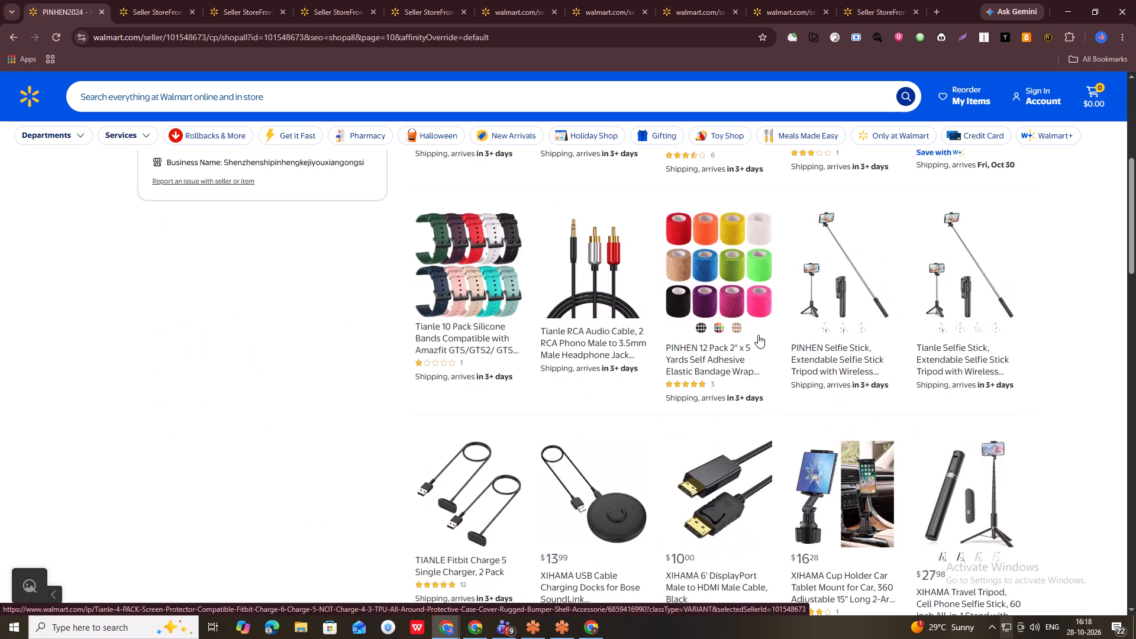
scroll(759, 334, down, 18)
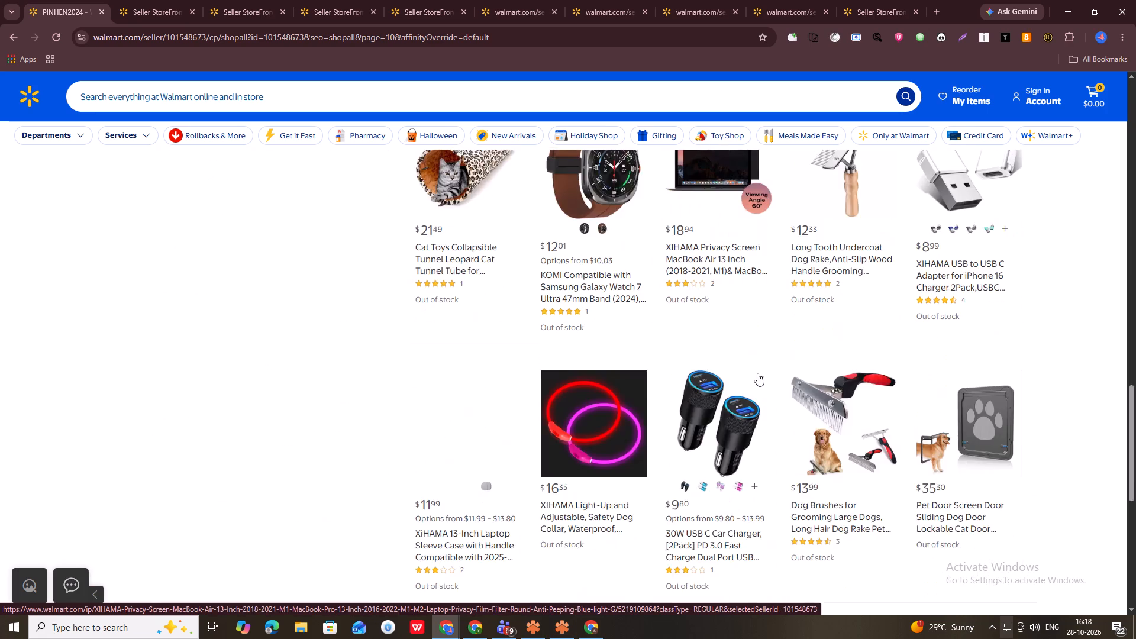
scroll(758, 372, down, 7)
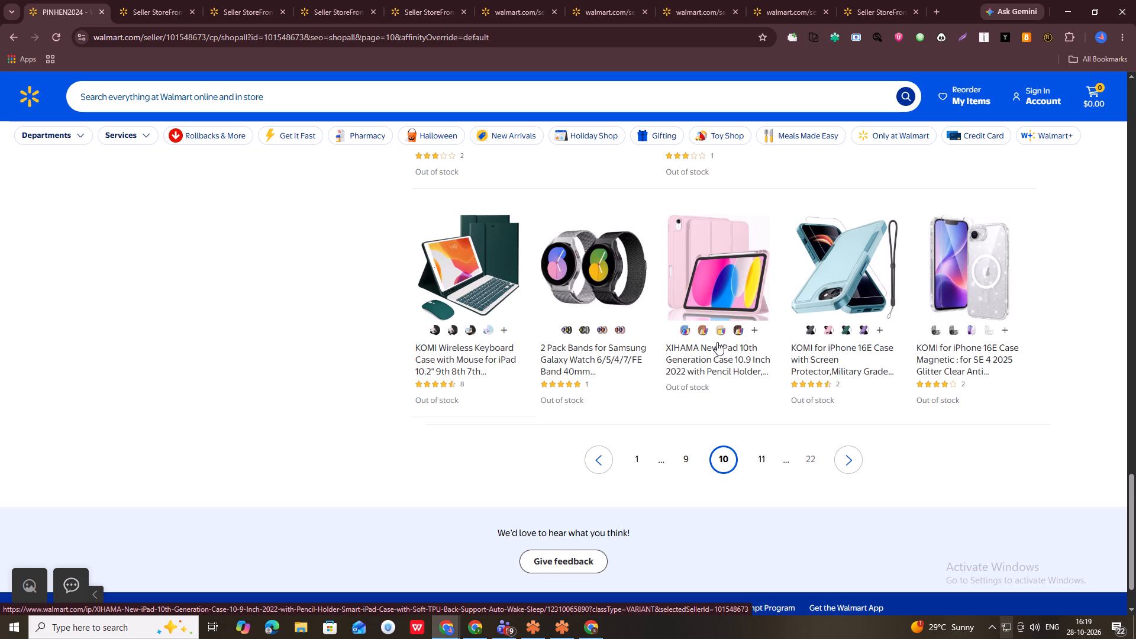
Open page 11 of the PINHEN2024 item listing and look through its products.
click(763, 460)
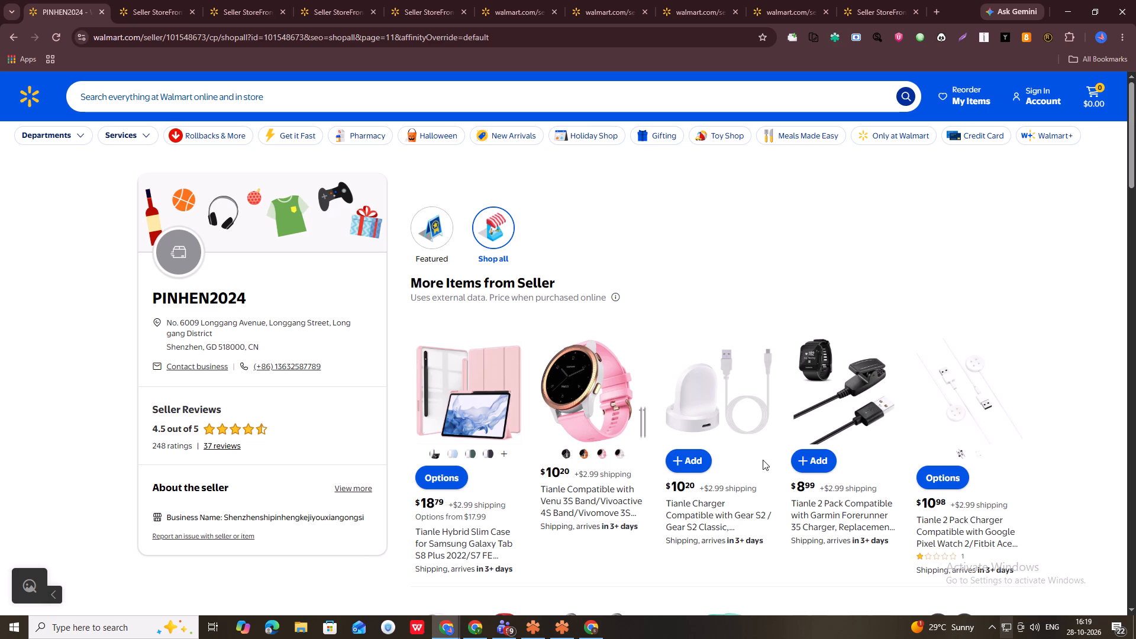
scroll(763, 460, down, 12)
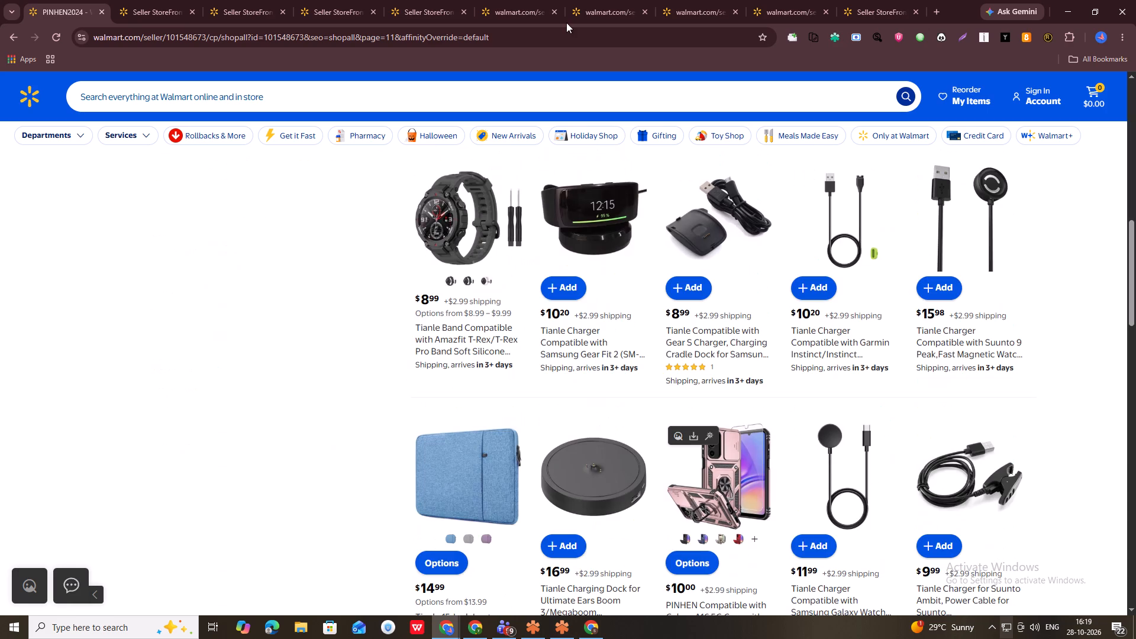
scroll(441, 254, down, 7)
In the 626 Sellers to Scrap spreadsheet, fill seller row 70 from the row above with Yes in column F and No Disney products in column H.
key(alt+Tab)
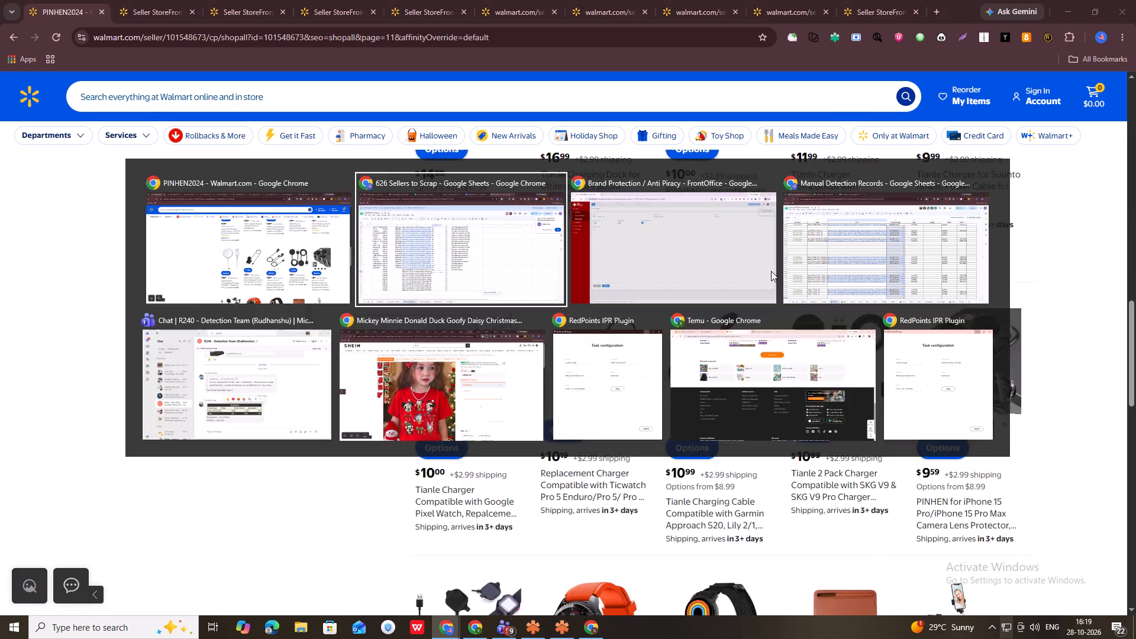
key(ctrl+d)
key(Right)
key(Right)
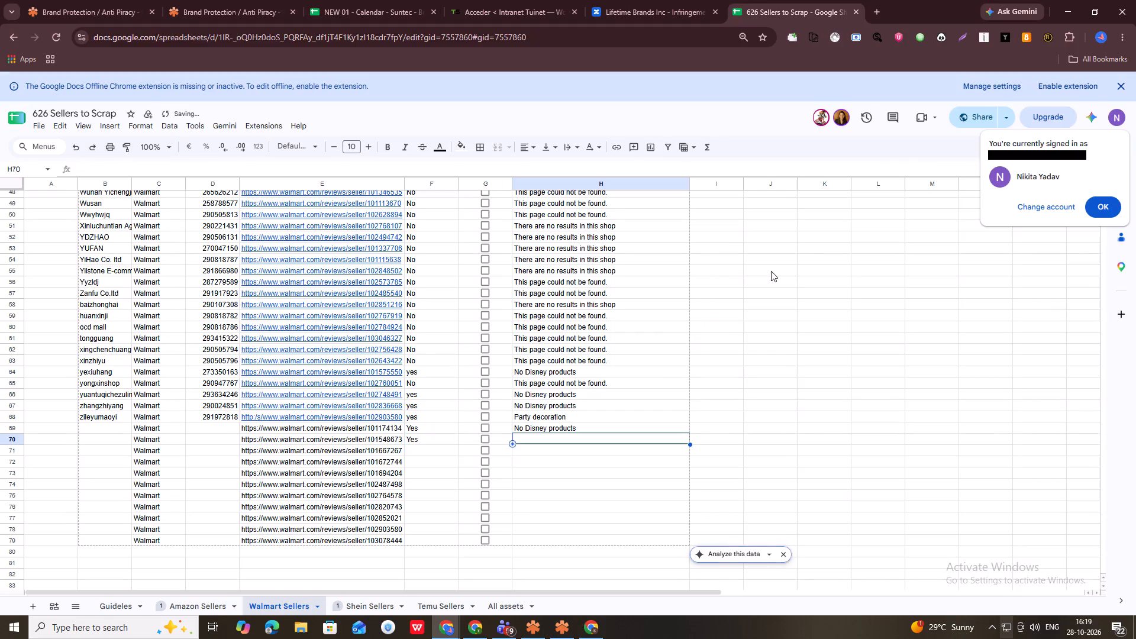
key(ctrl+d)
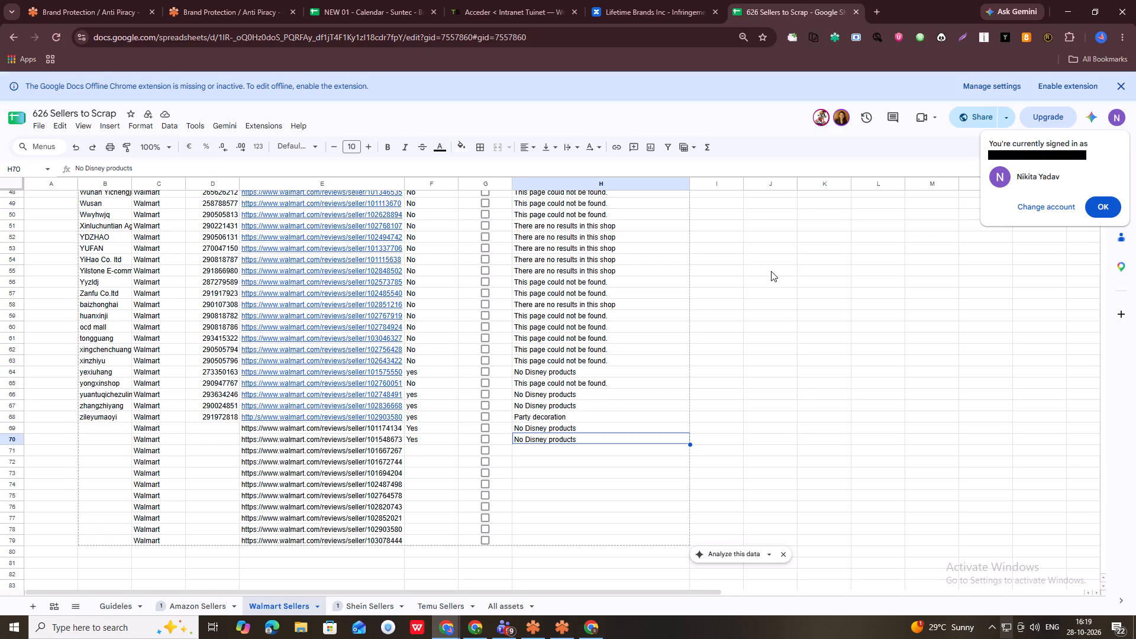
key(Down)
key(Left)
key(Left)
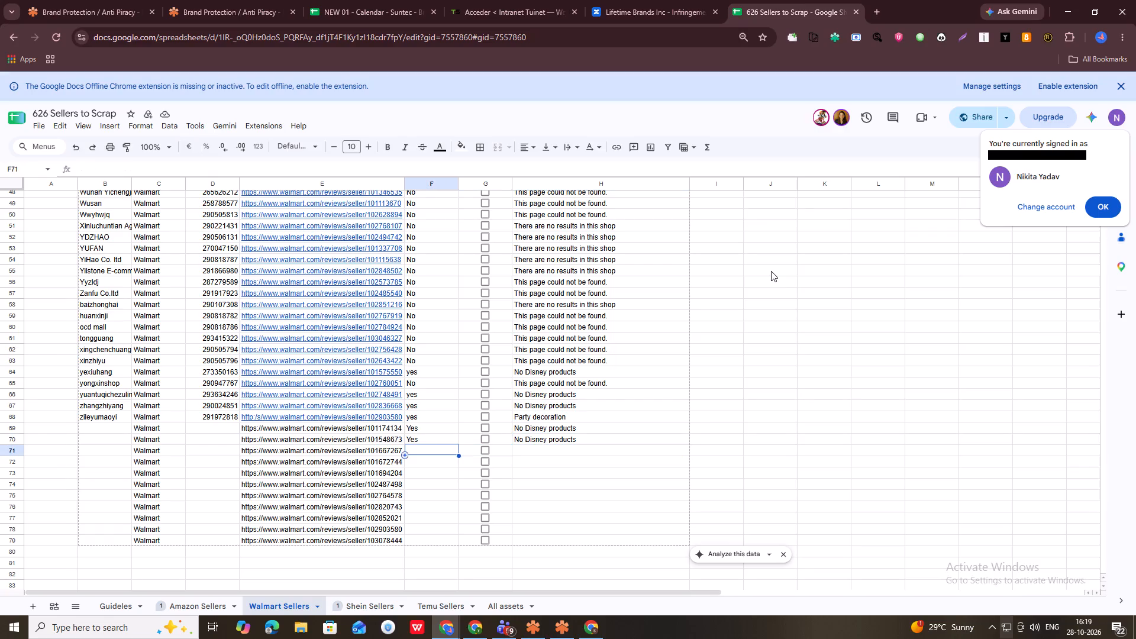
key(Left)
Switch back to the Walmart storefronts and close the PINHEN2024 page.
key(alt+Tab)
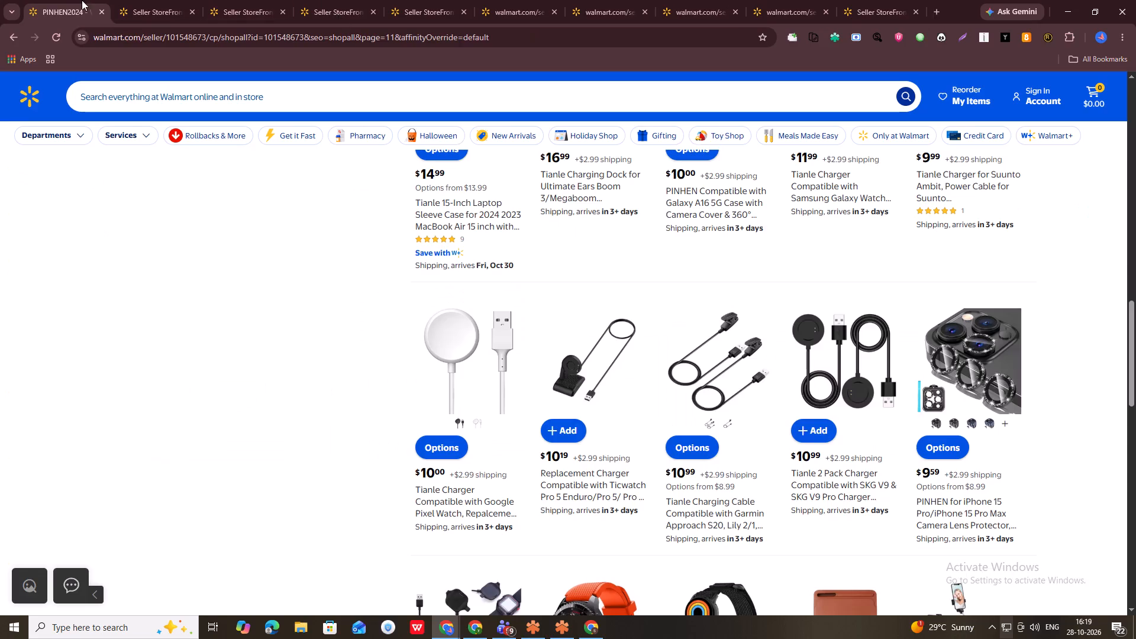
middle_click(82, 0)
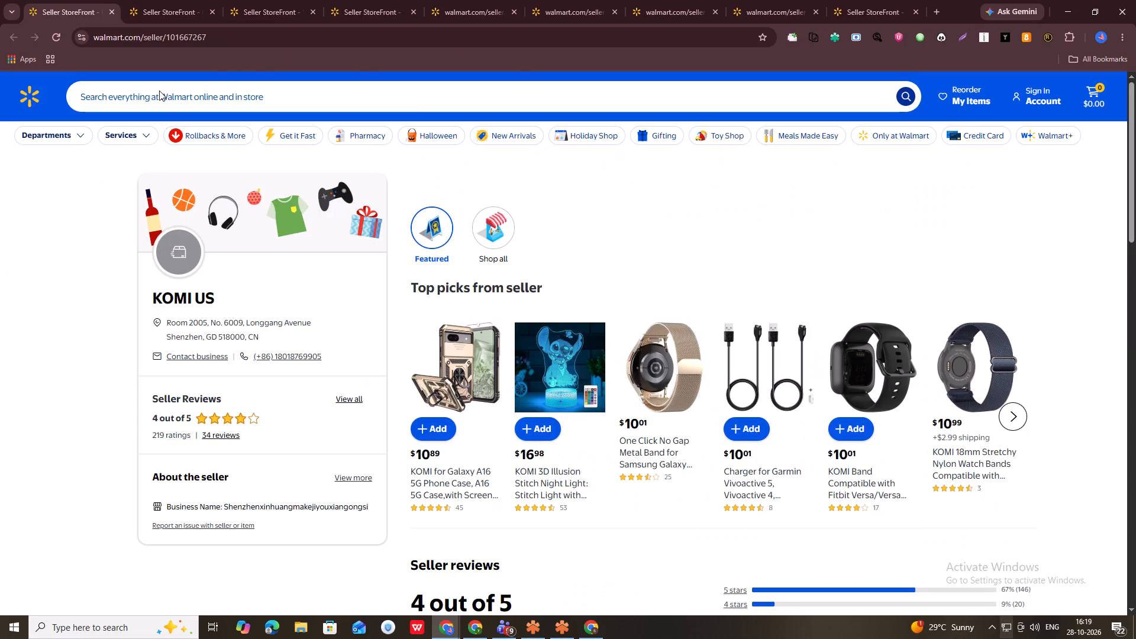
Open the full item listing of the seller KOMI US and look through the products on page 1.
click(508, 228)
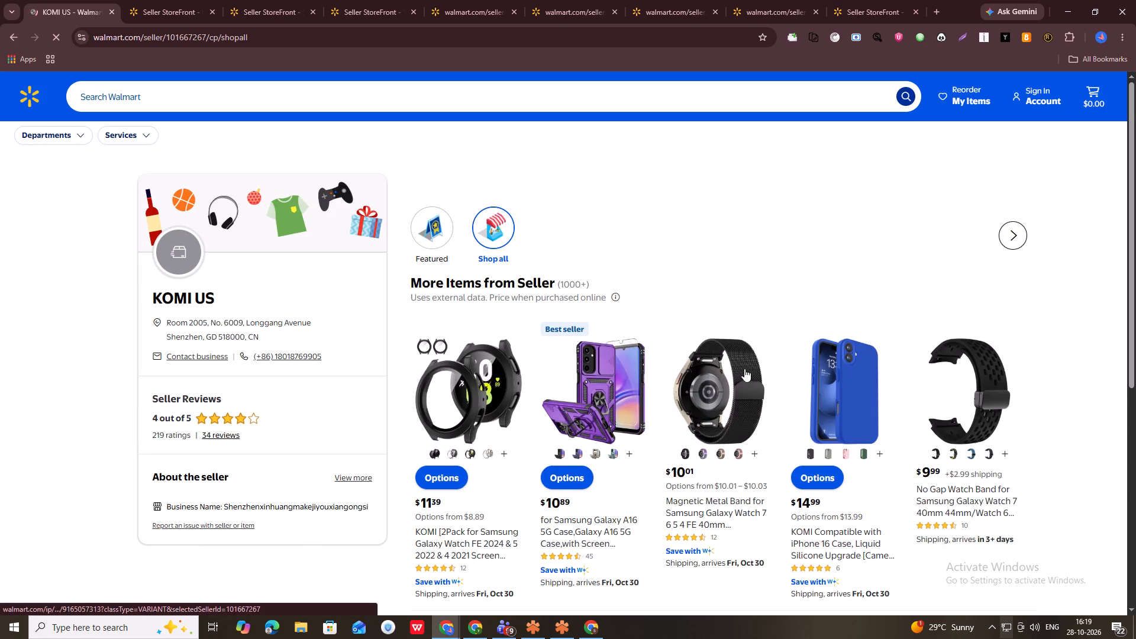
scroll(847, 381, down, 6)
scroll(787, 379, down, 8)
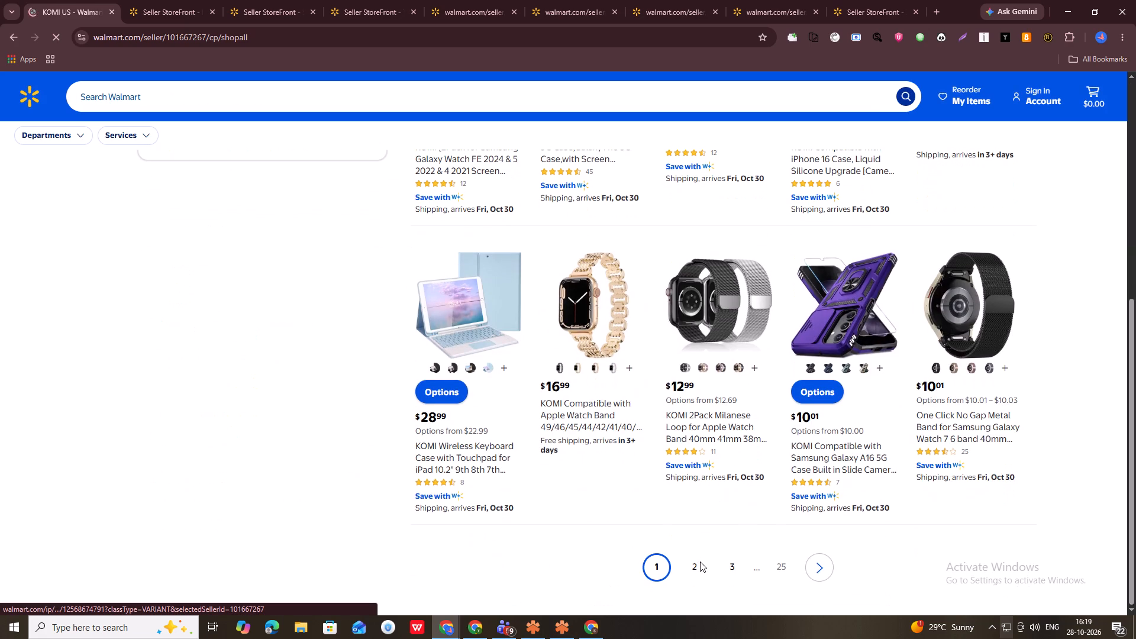
click(732, 568)
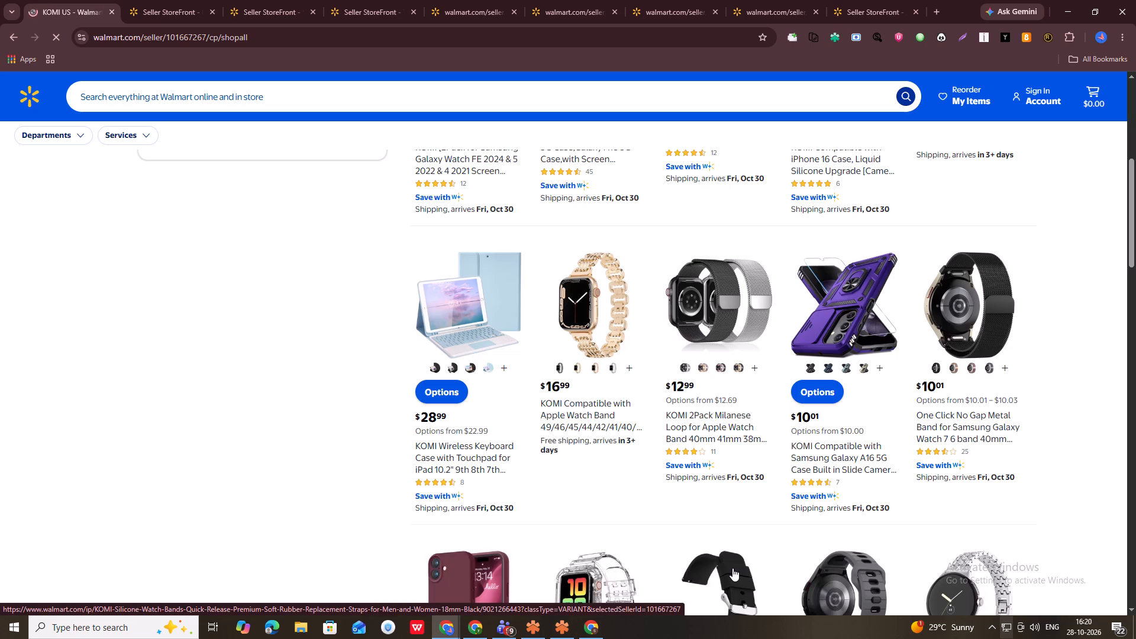
scroll(731, 565, up, 7)
scroll(722, 501, up, 5)
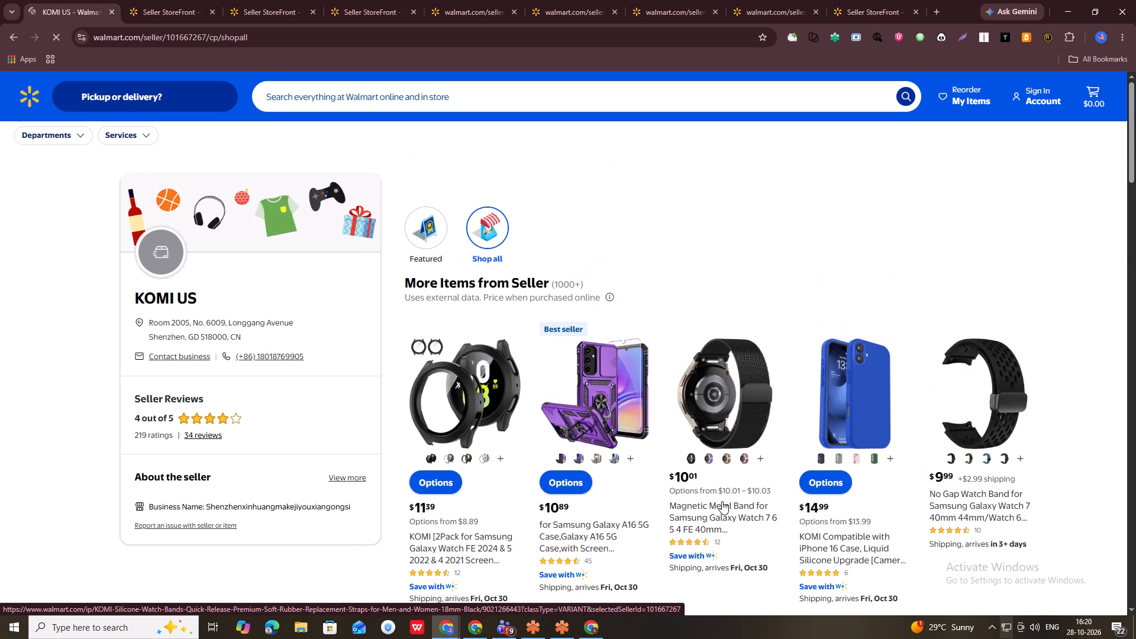
scroll(730, 501, down, 8)
scroll(782, 493, down, 19)
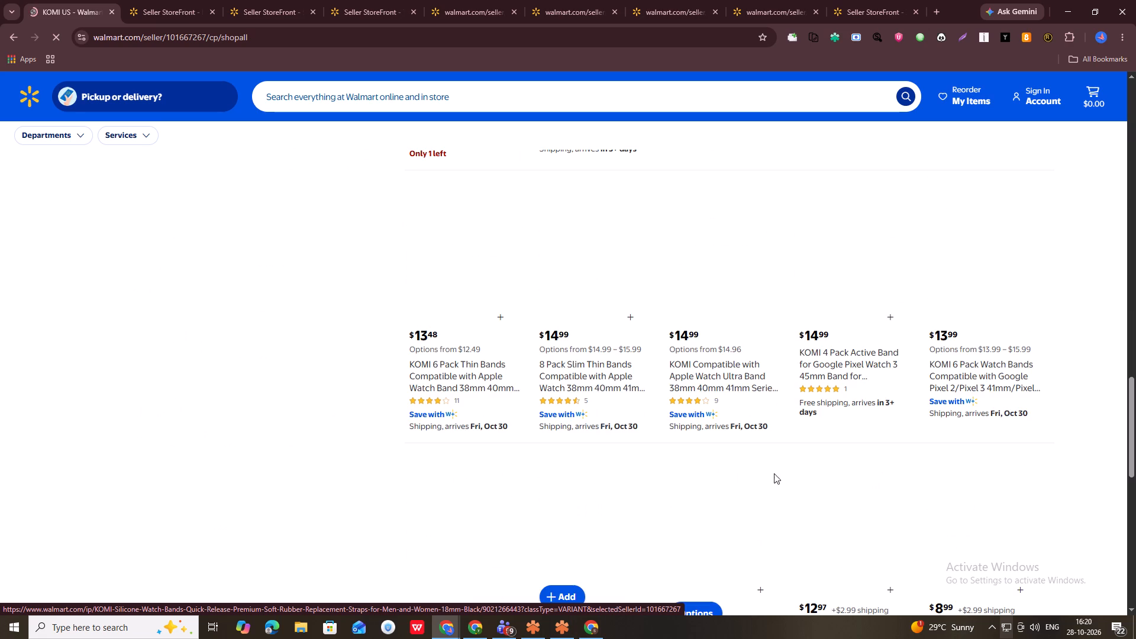
scroll(784, 404, down, 6)
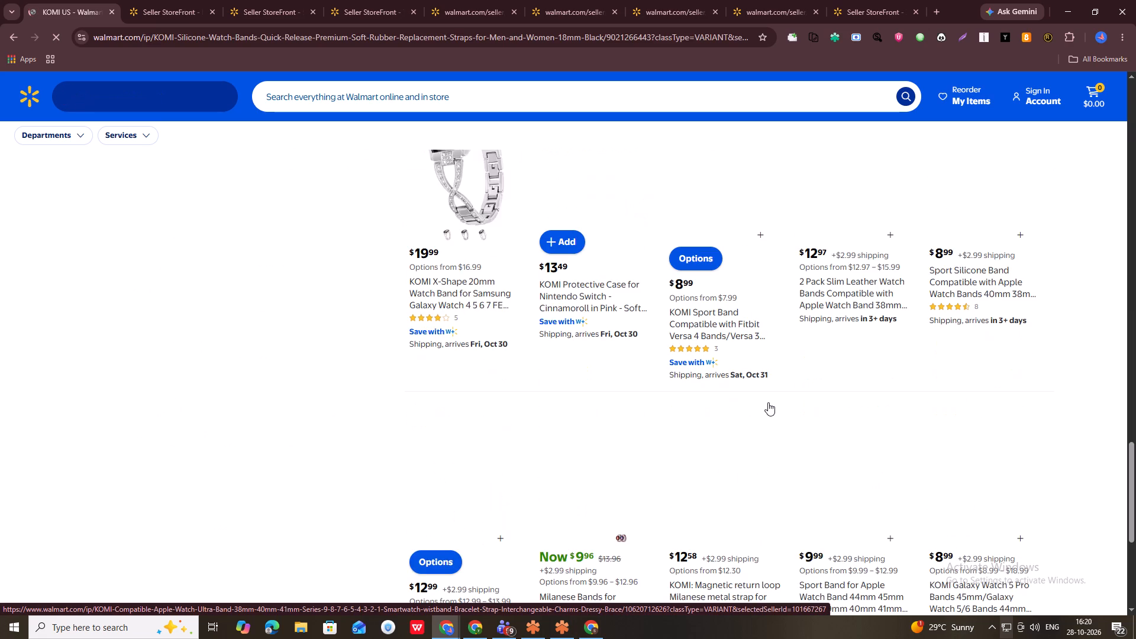
scroll(768, 402, down, 5)
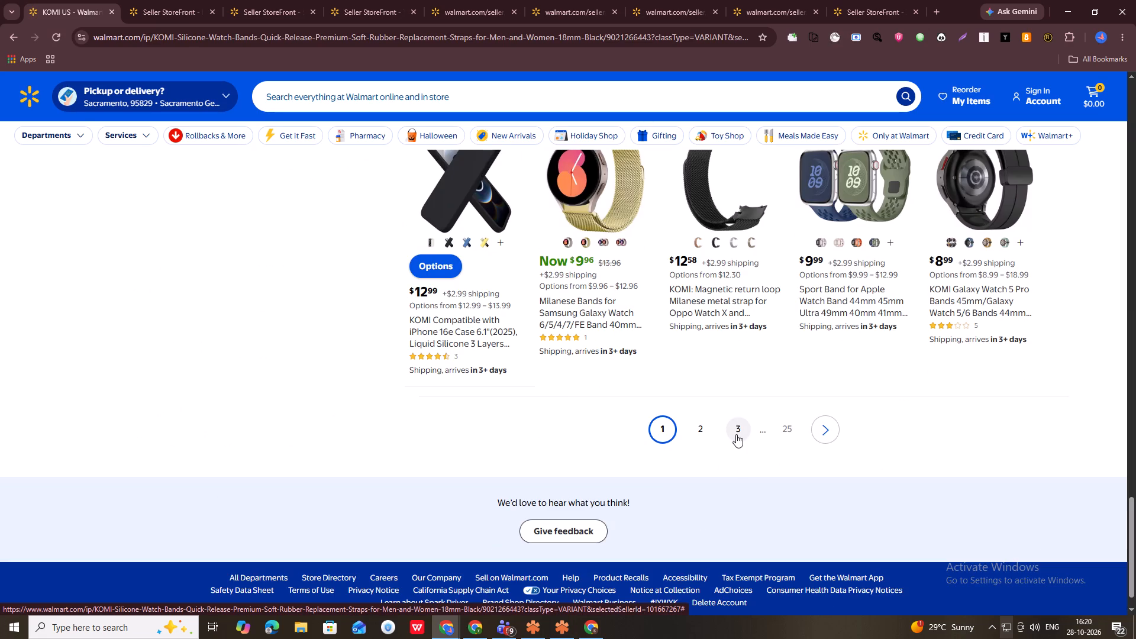
Open page 3 of the KOMI US item listing and look through its products.
click(739, 431)
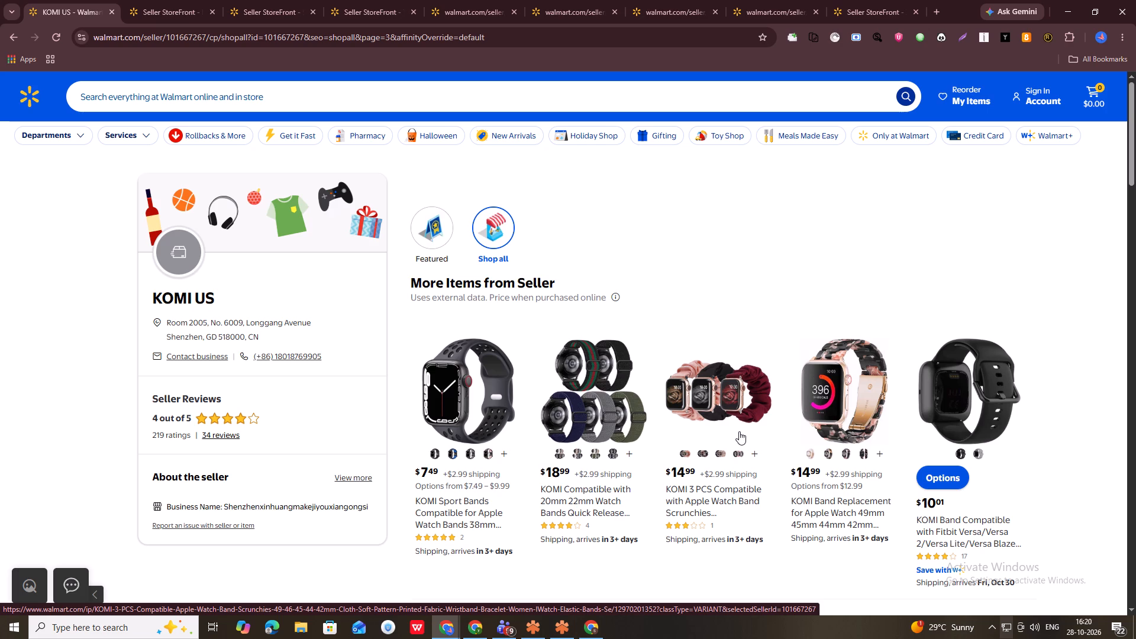
scroll(751, 393, down, 7)
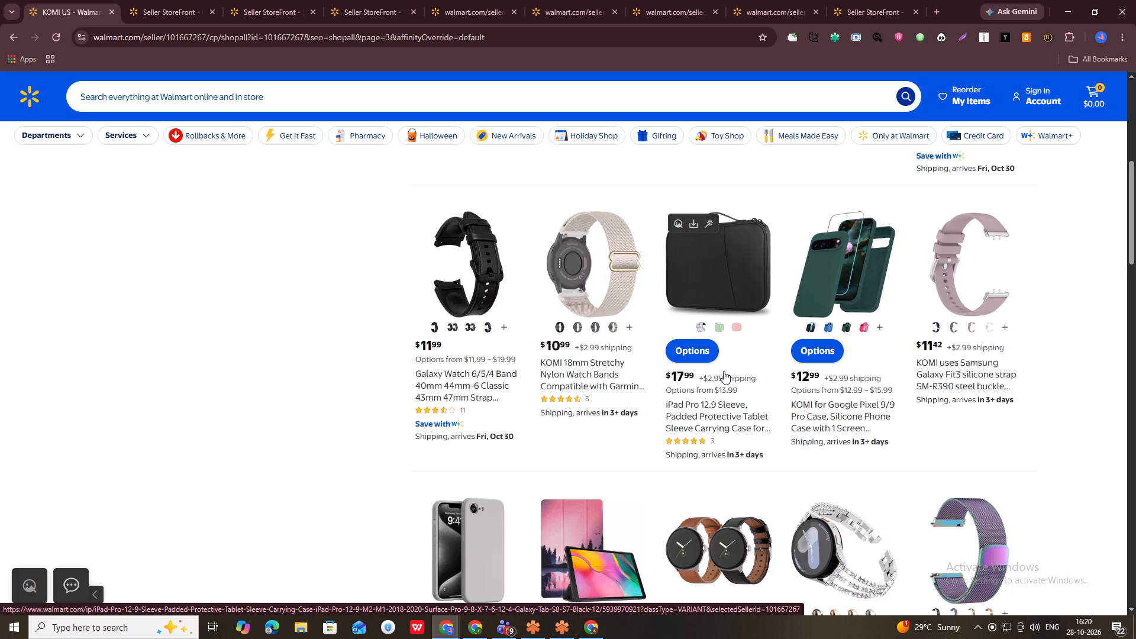
scroll(767, 438, down, 7)
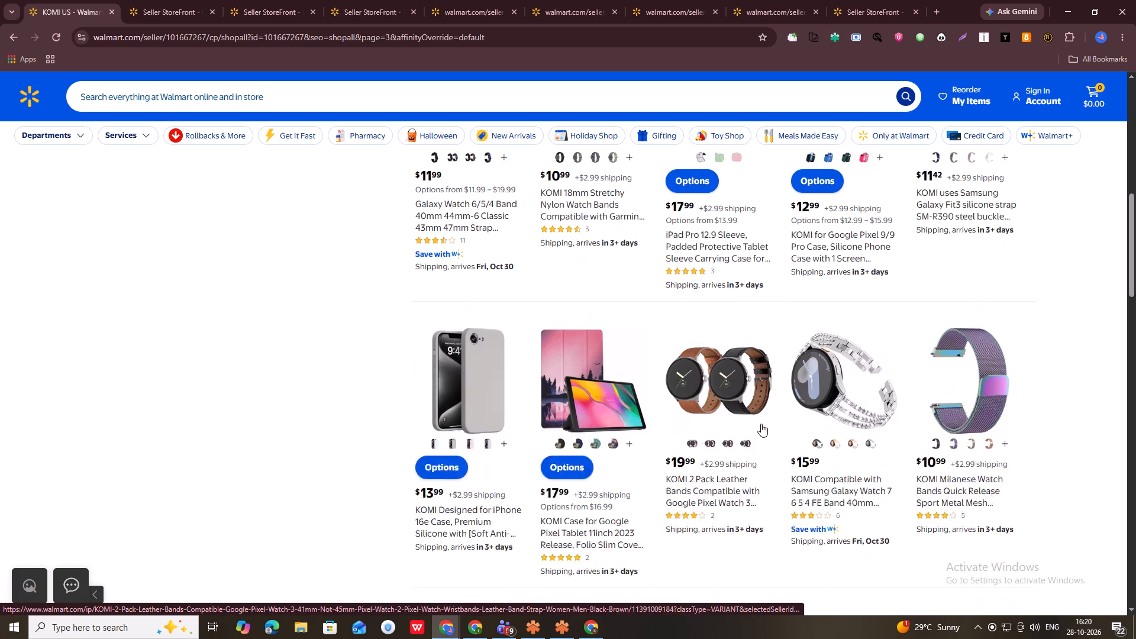
scroll(753, 406, down, 16)
scroll(759, 451, down, 6)
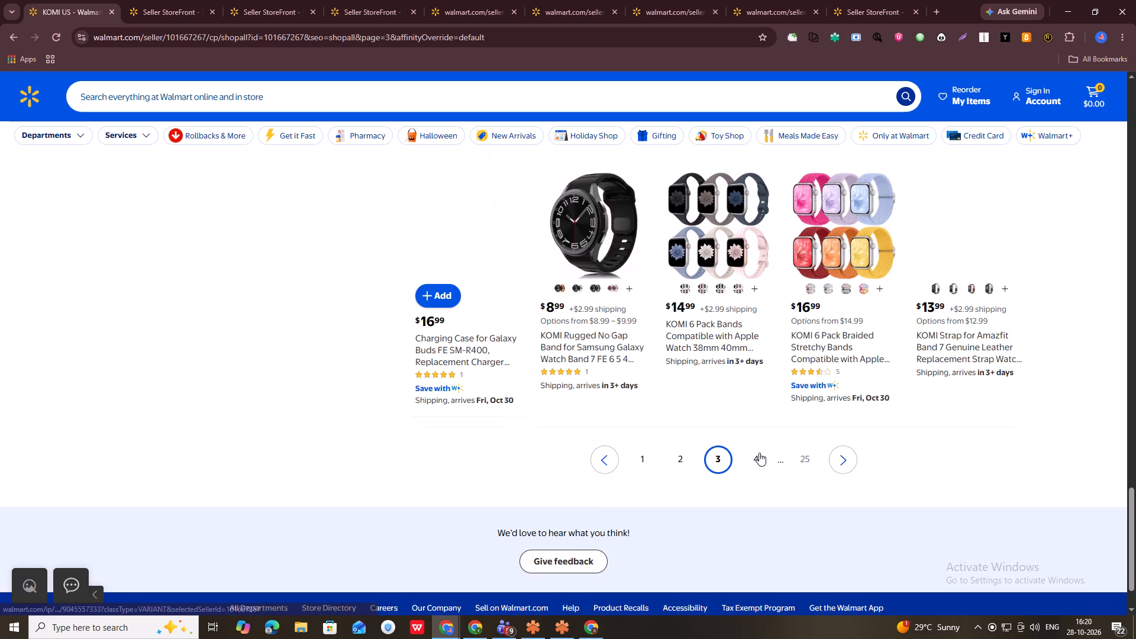
Open page 4 of the KOMI US item listing and look through its products.
click(754, 454)
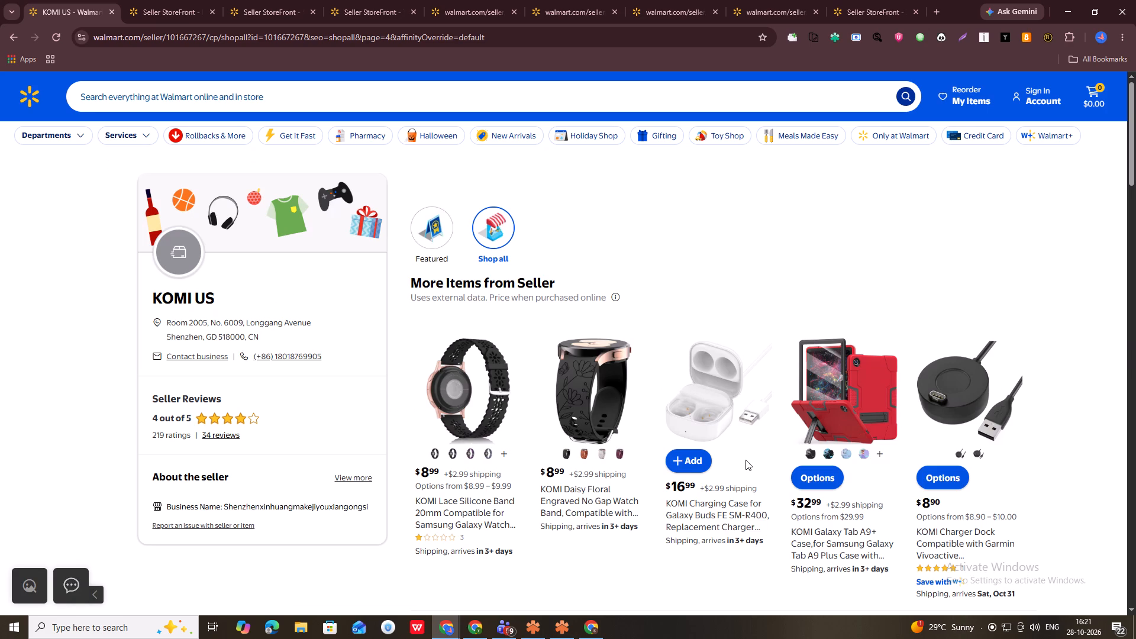
scroll(712, 431, down, 11)
scroll(791, 412, down, 6)
scroll(843, 408, down, 12)
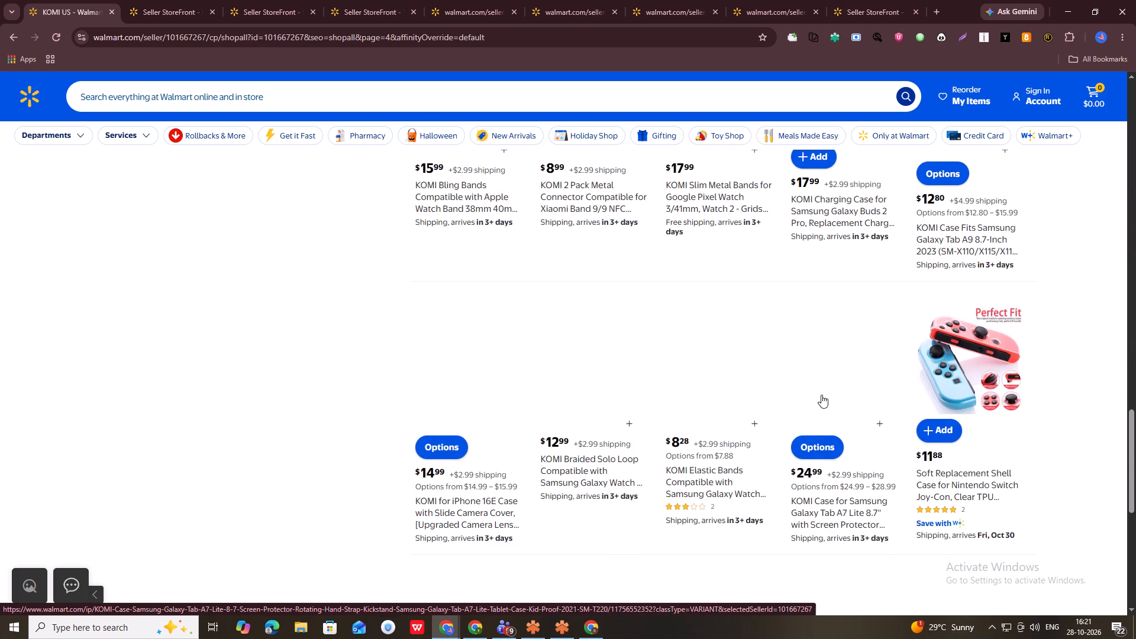
scroll(753, 333, down, 11)
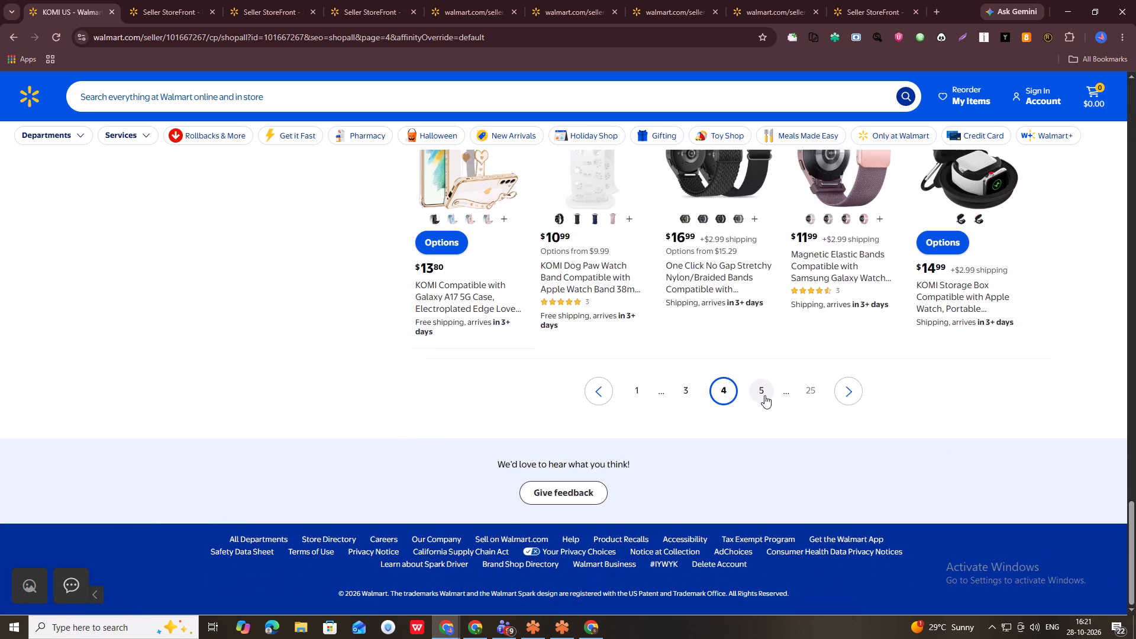
Open page 5 of the KOMI US item listing and look through its products.
click(764, 395)
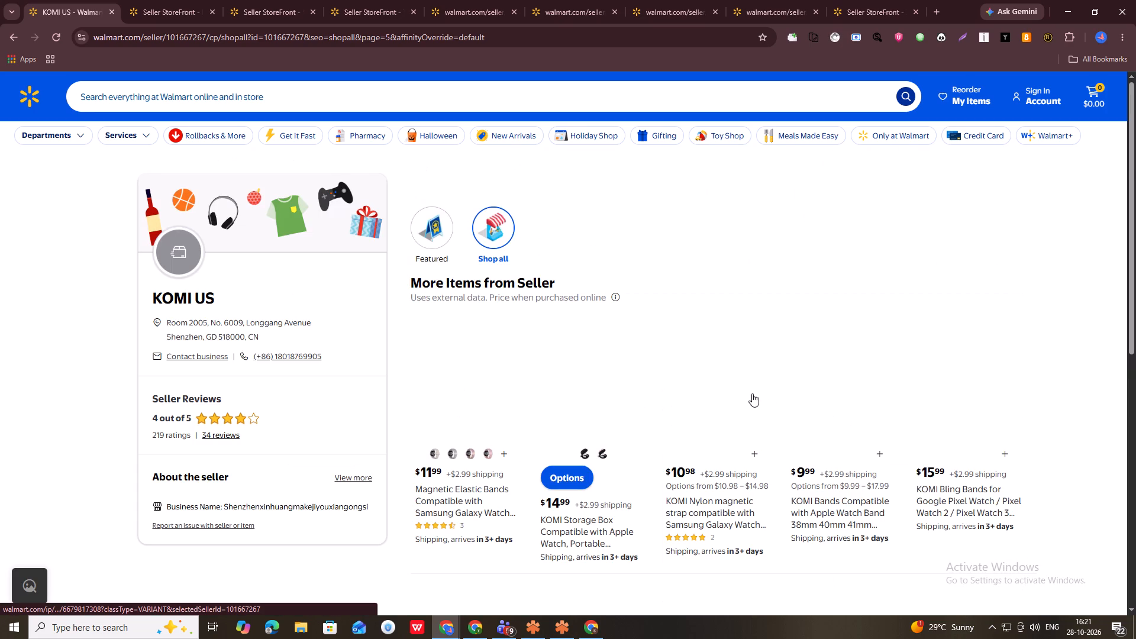
scroll(760, 382, down, 13)
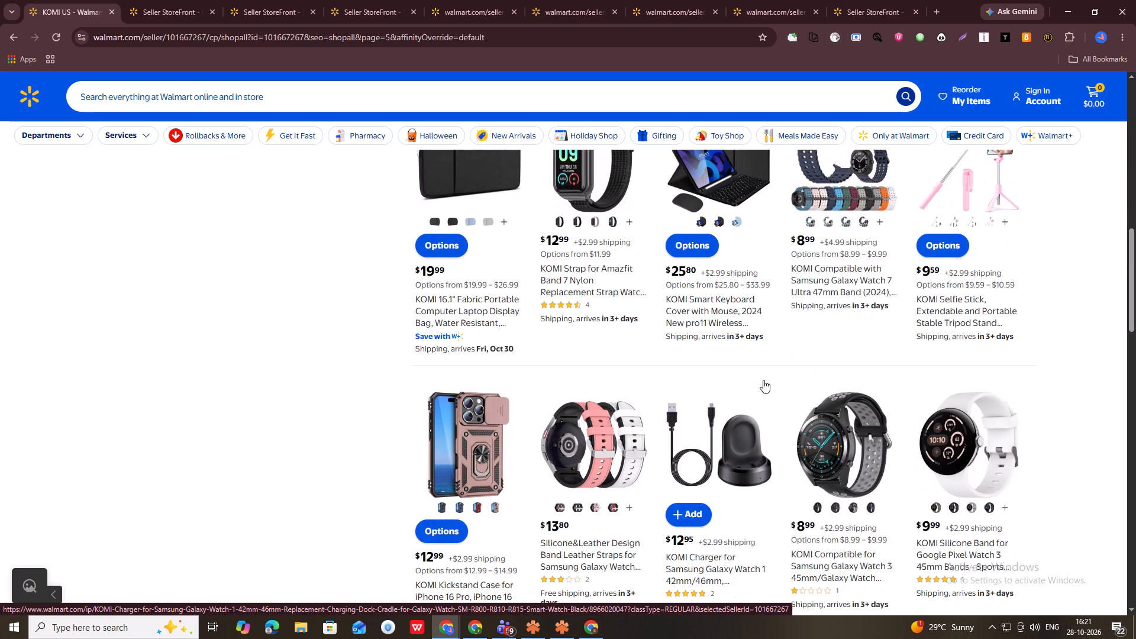
scroll(762, 377, down, 7)
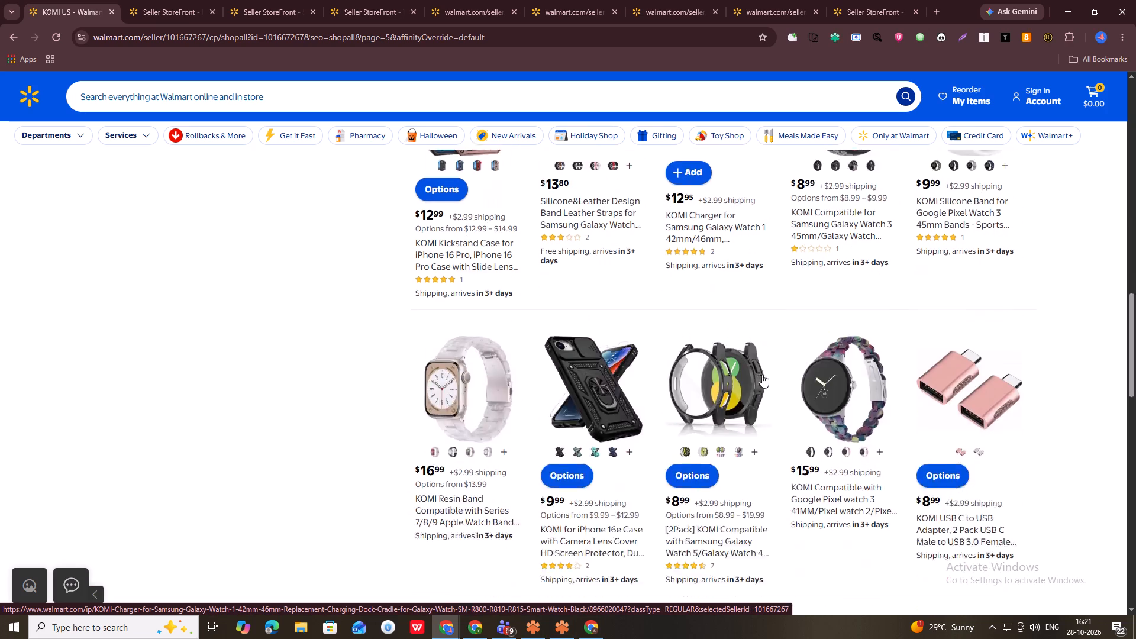
scroll(765, 372, down, 14)
scroll(774, 368, down, 7)
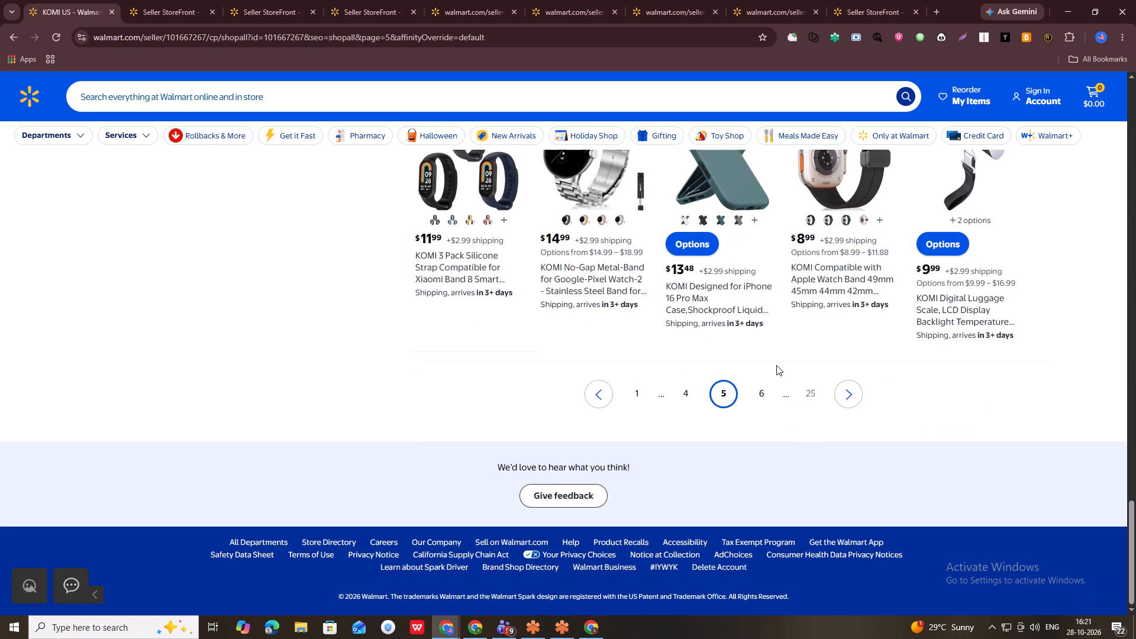
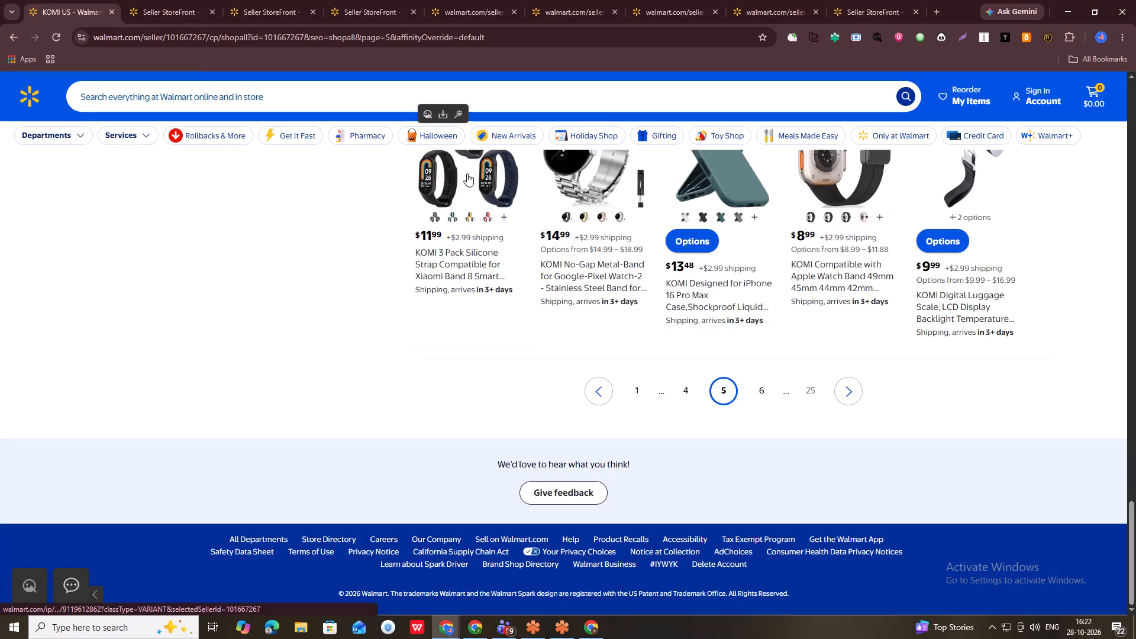
In the 626 Sellers to Scrap spreadsheet, mark row 71 Yes with the remark No Disney products, and copy row 72's seller link.
key(alt+Tab)
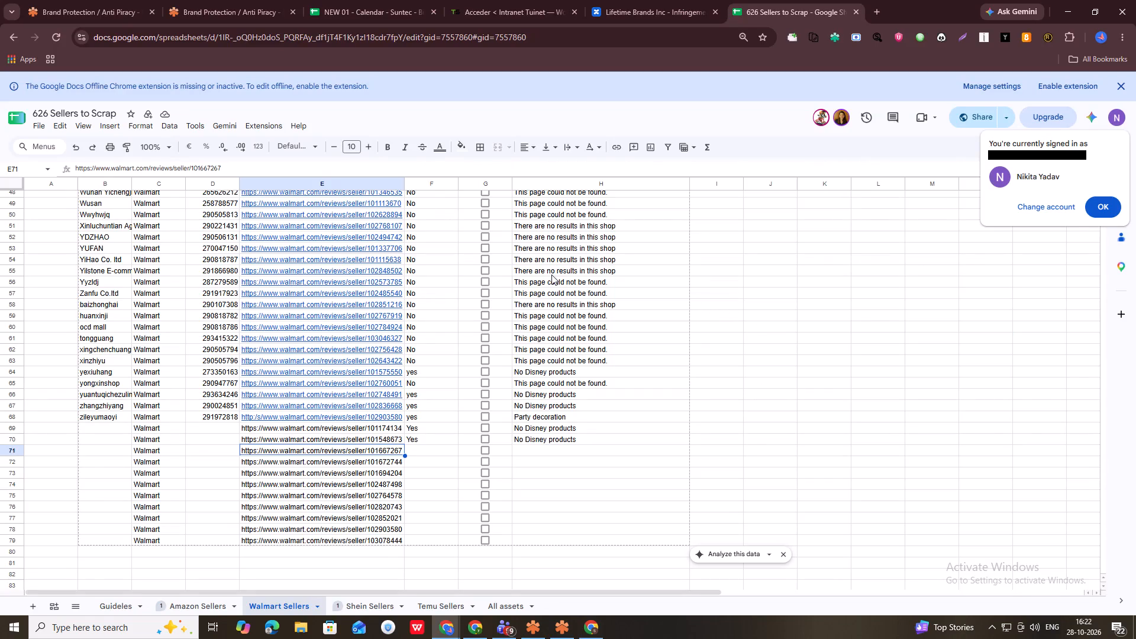
key(Right)
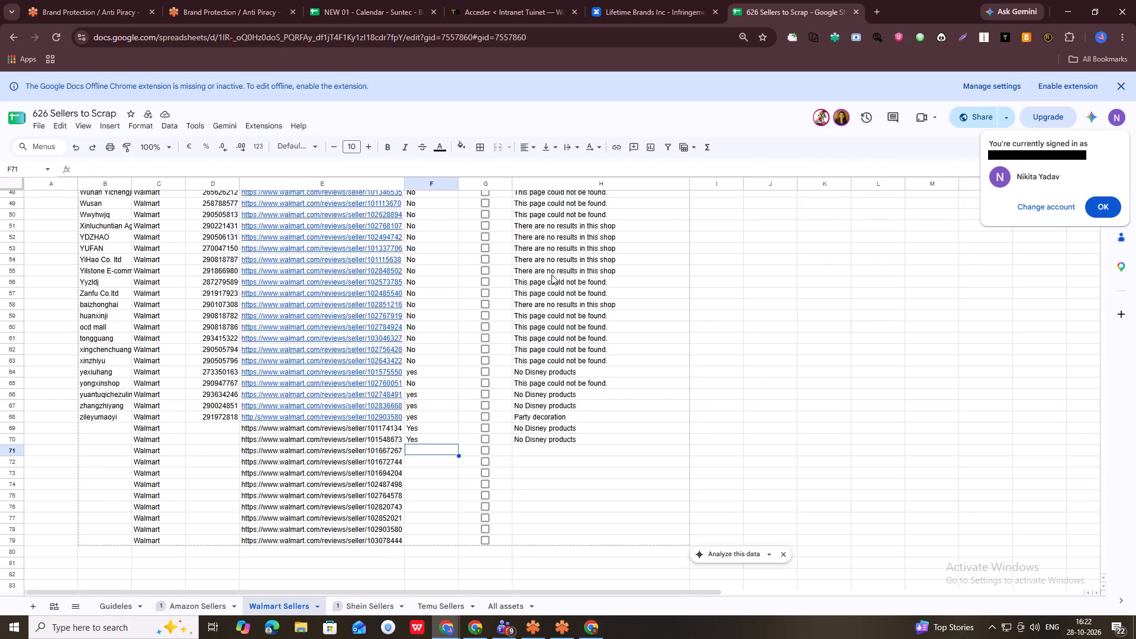
key(ctrl+d)
key(Right)
key(Right)
key(ctrl+d)
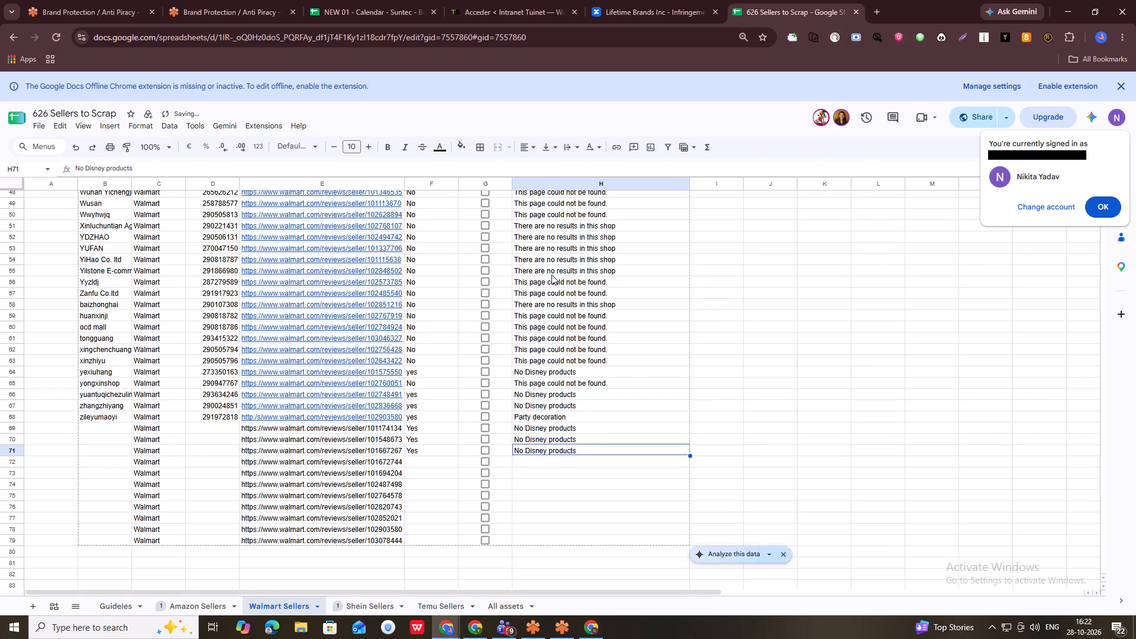
key(Down)
key(Left)
key(Left)
key(Left)
key(ctrl+c)
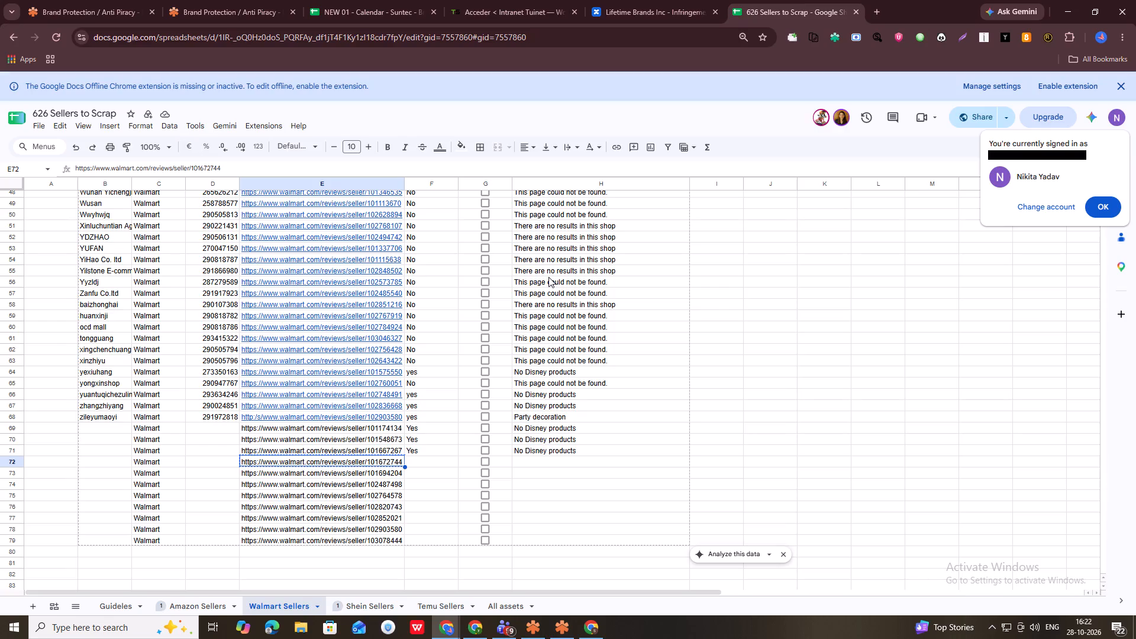
Switch back to Walmart, close the finished KOMI US storefront and open the full item listing of the row 72 seller.
key(alt+Tab)
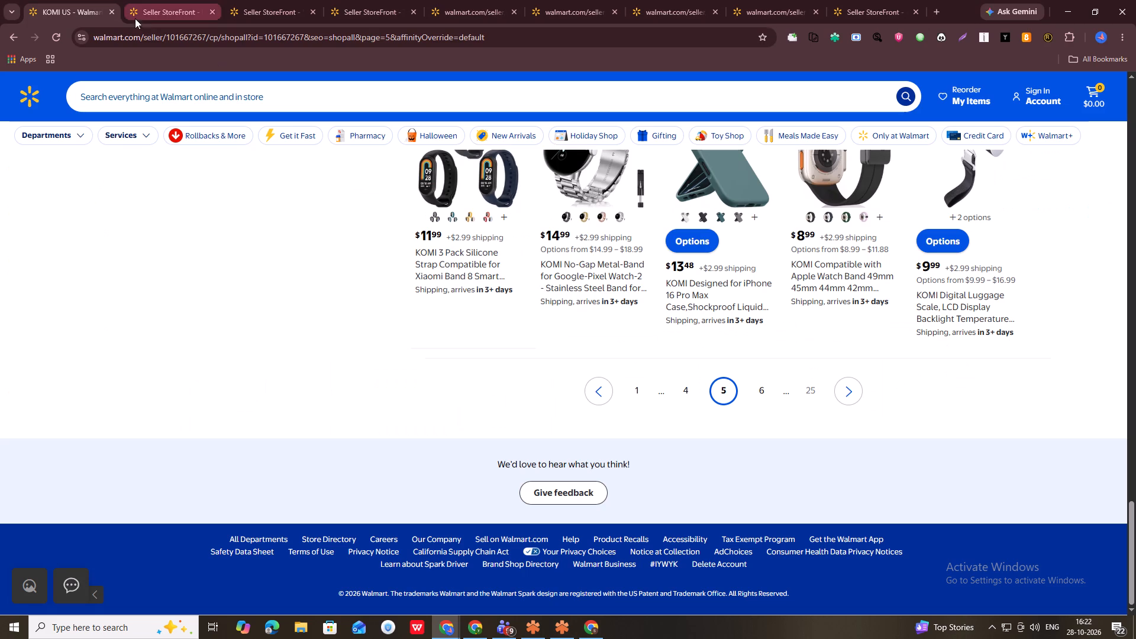
key(ctrl+w)
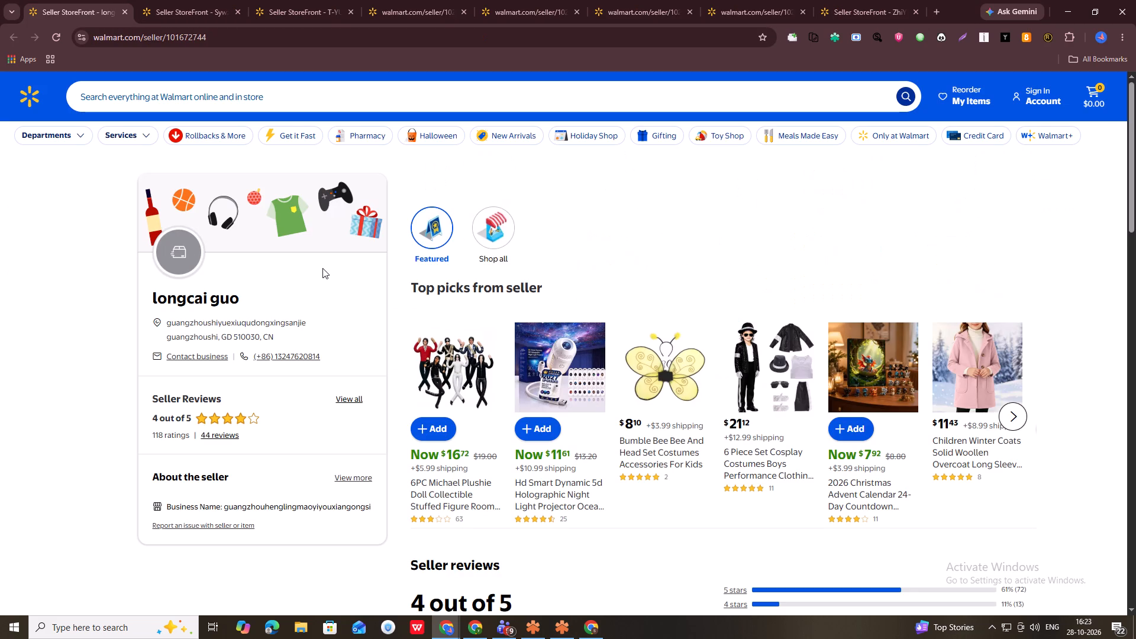
click(486, 241)
right_click(486, 241)
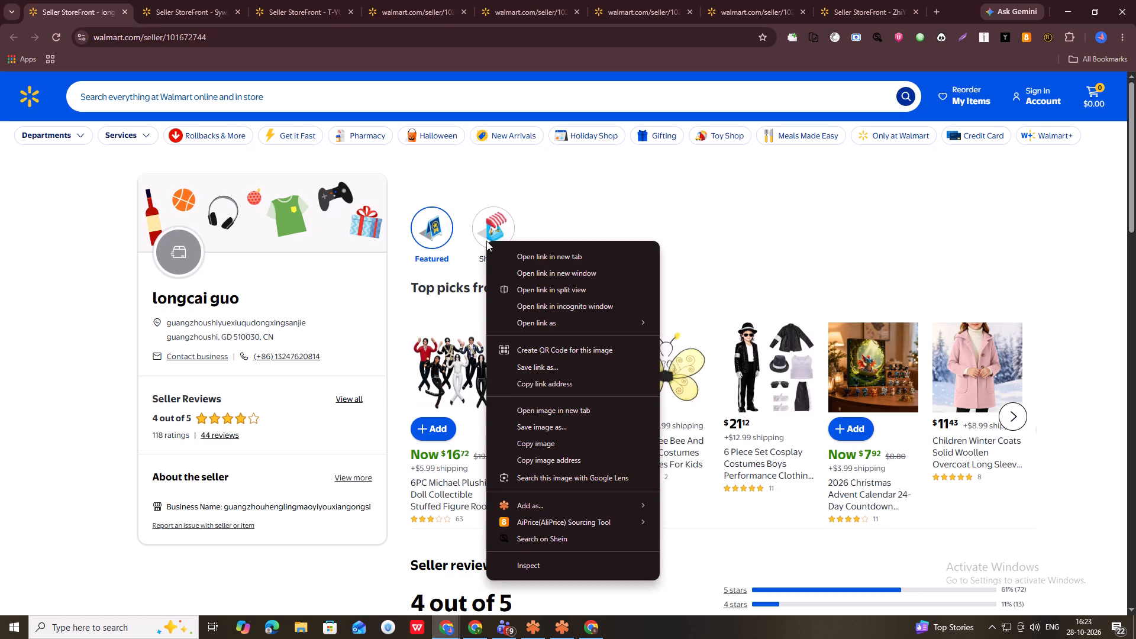
click(486, 240)
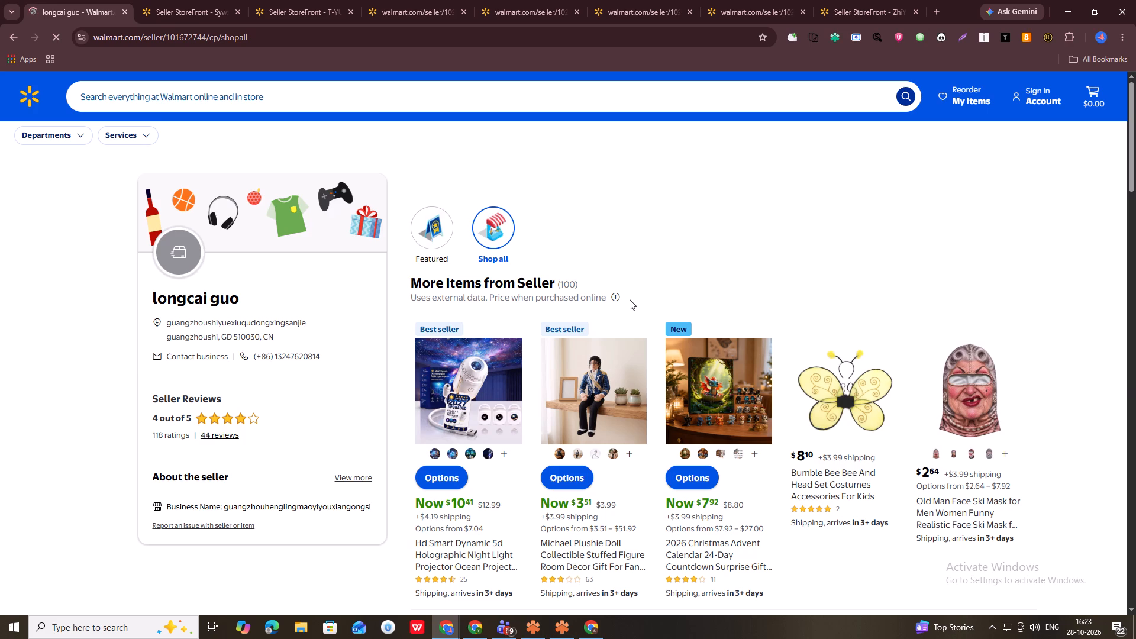
scroll(590, 370, down, 6)
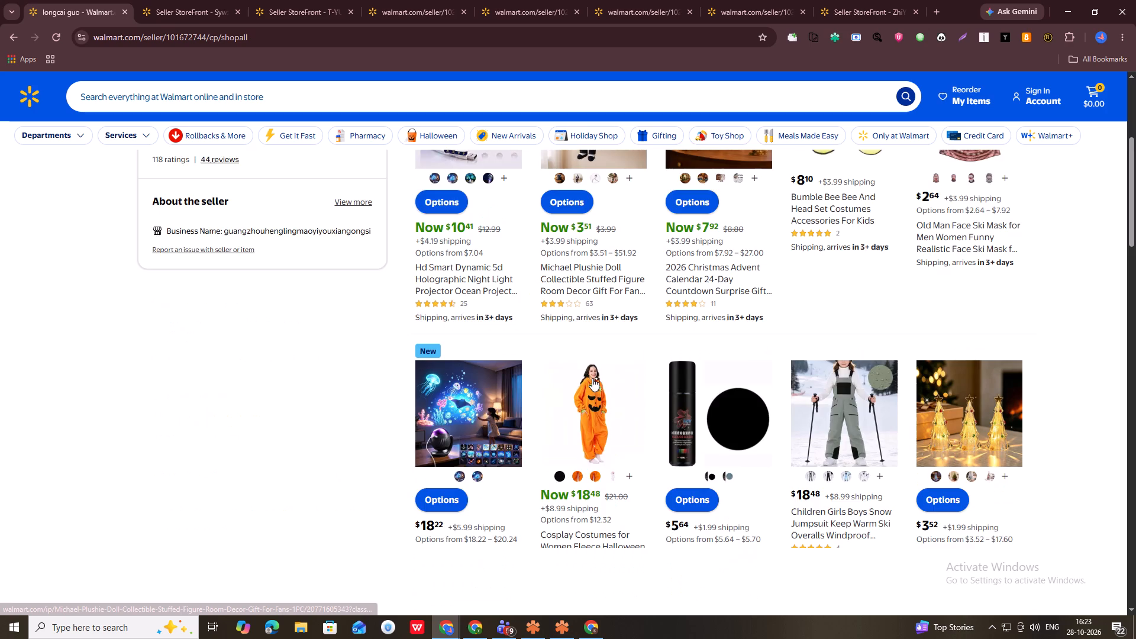
scroll(689, 397, down, 8)
scroll(689, 395, up, 20)
scroll(689, 395, up, 3)
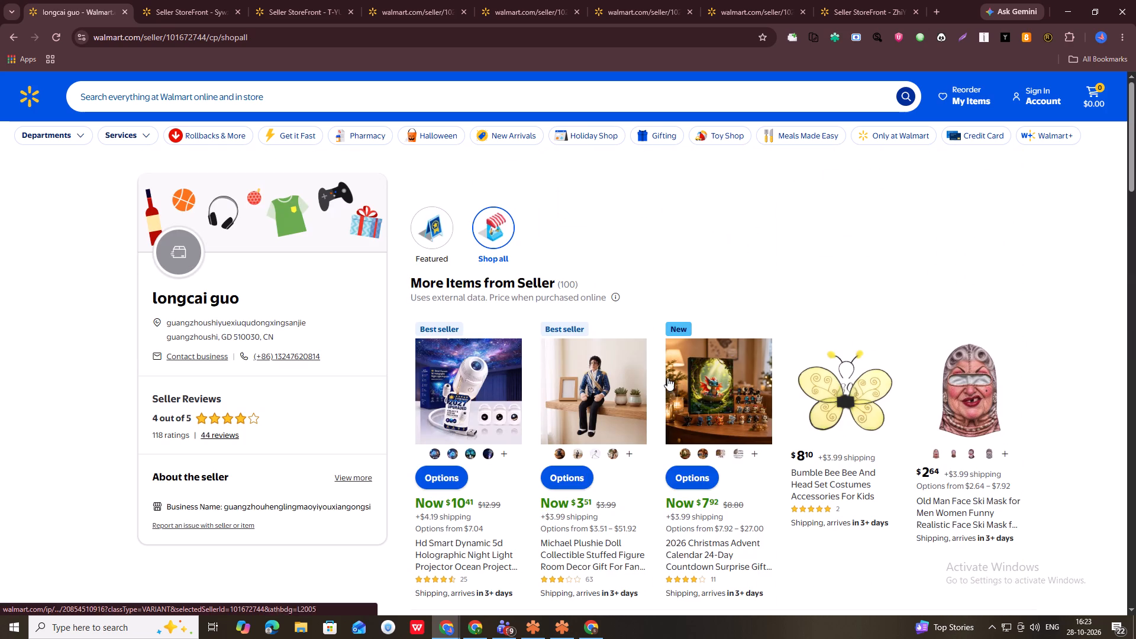
Reload the row 72 seller's full item listing and look through the products on page 1.
click(489, 233)
right_click(489, 233)
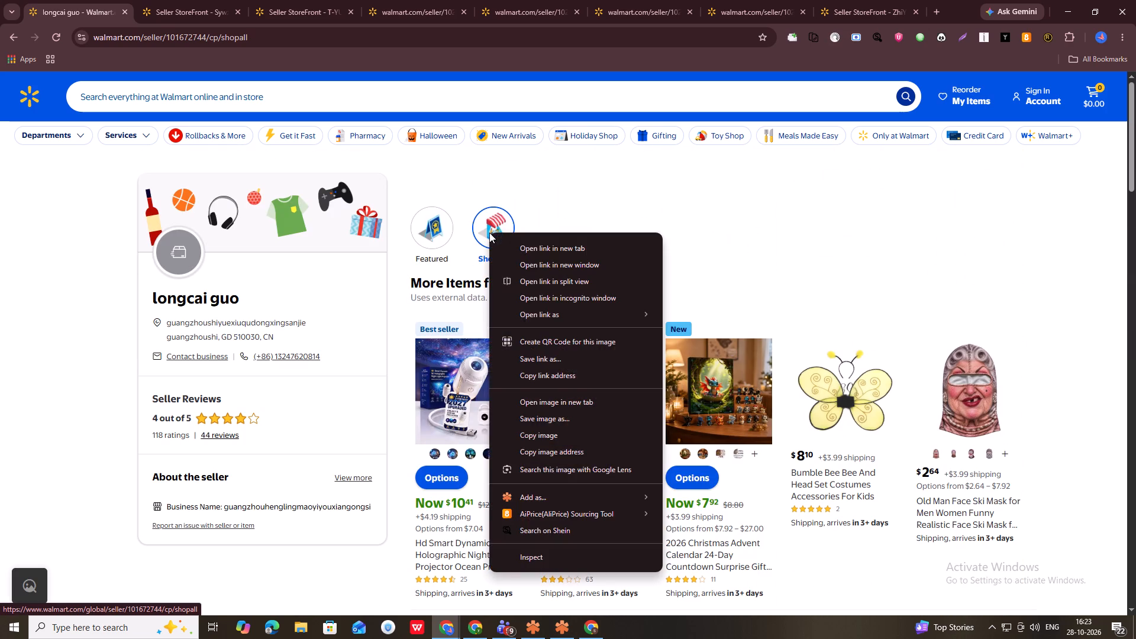
click(489, 233)
right_click(489, 233)
click(770, 196)
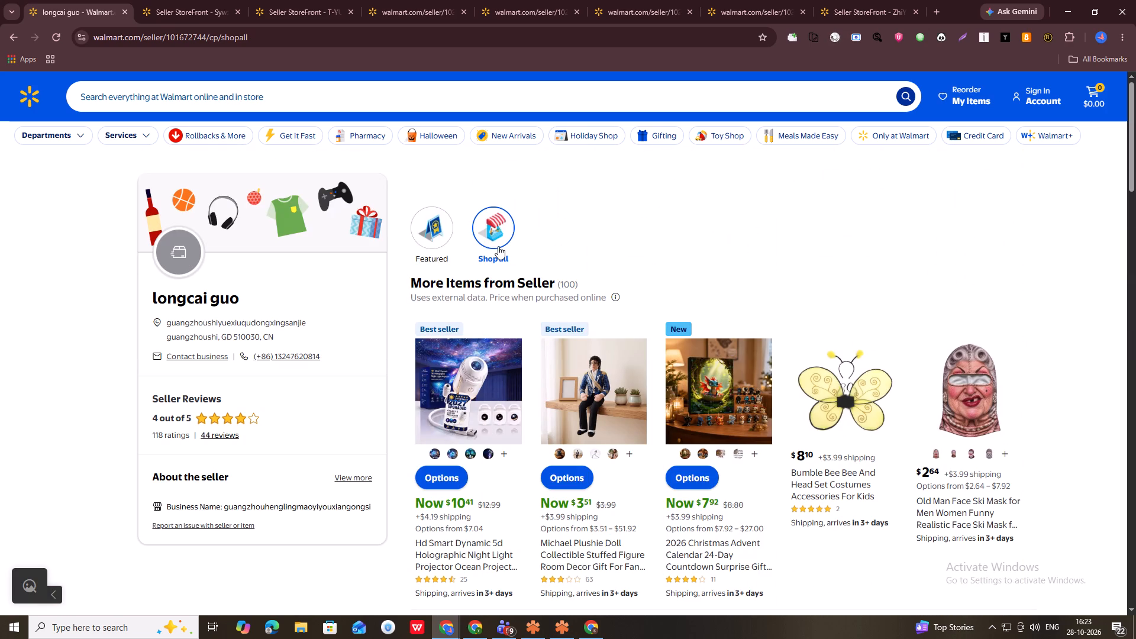
click(495, 243)
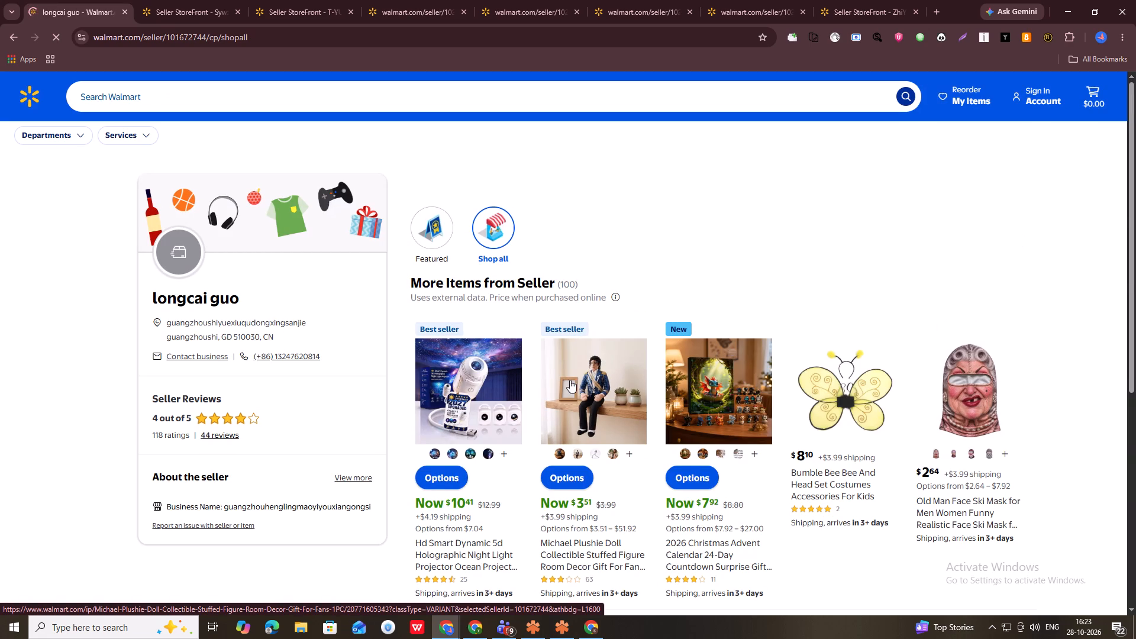
scroll(584, 380, down, 6)
scroll(654, 374, down, 6)
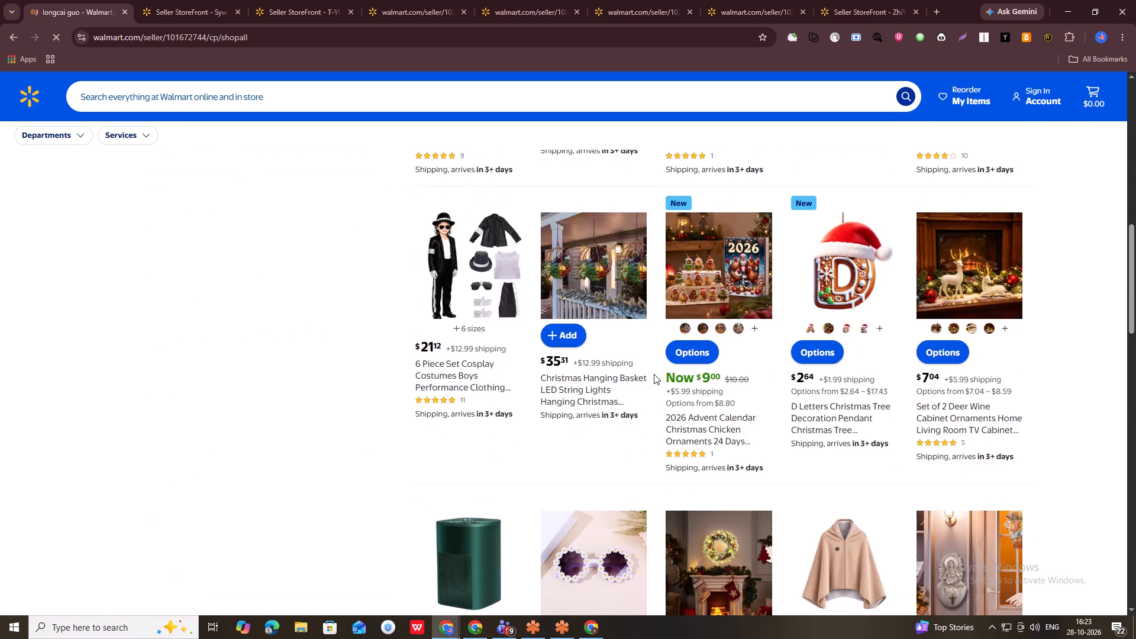
scroll(654, 376, down, 20)
scroll(654, 376, down, 11)
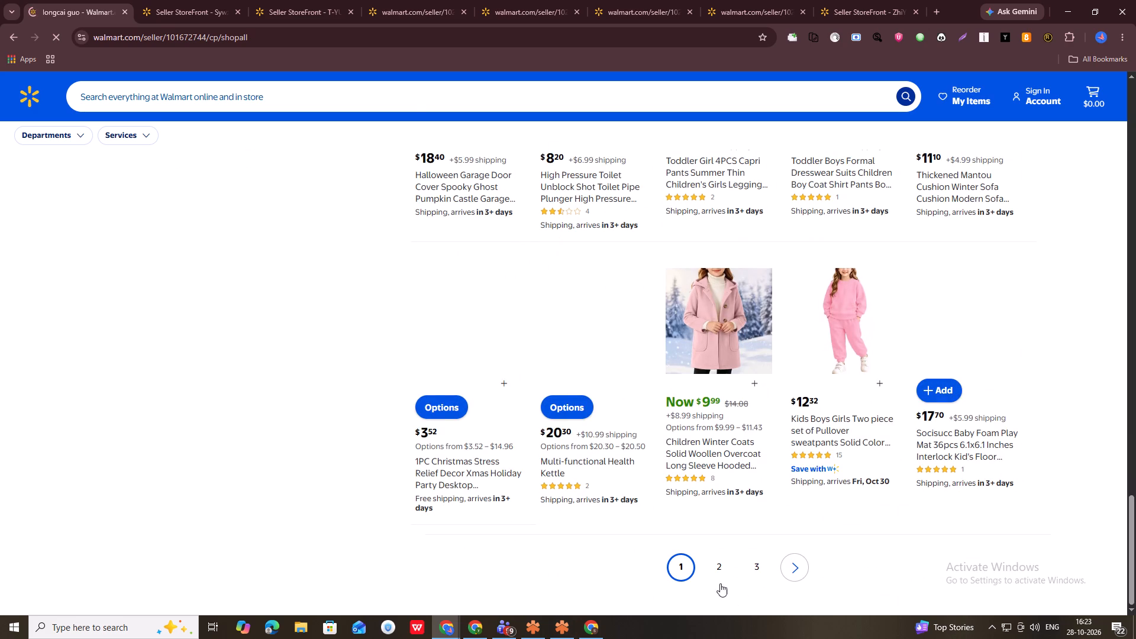
Open page 2 of the row 72 seller's item listing and look through its products.
click(718, 567)
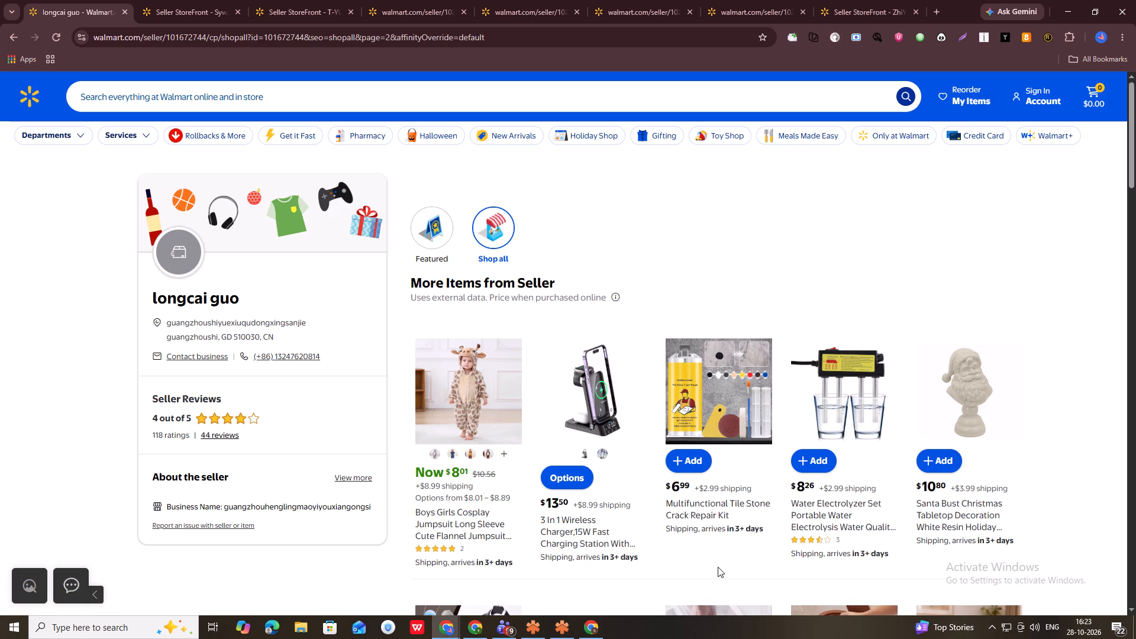
scroll(722, 542, down, 10)
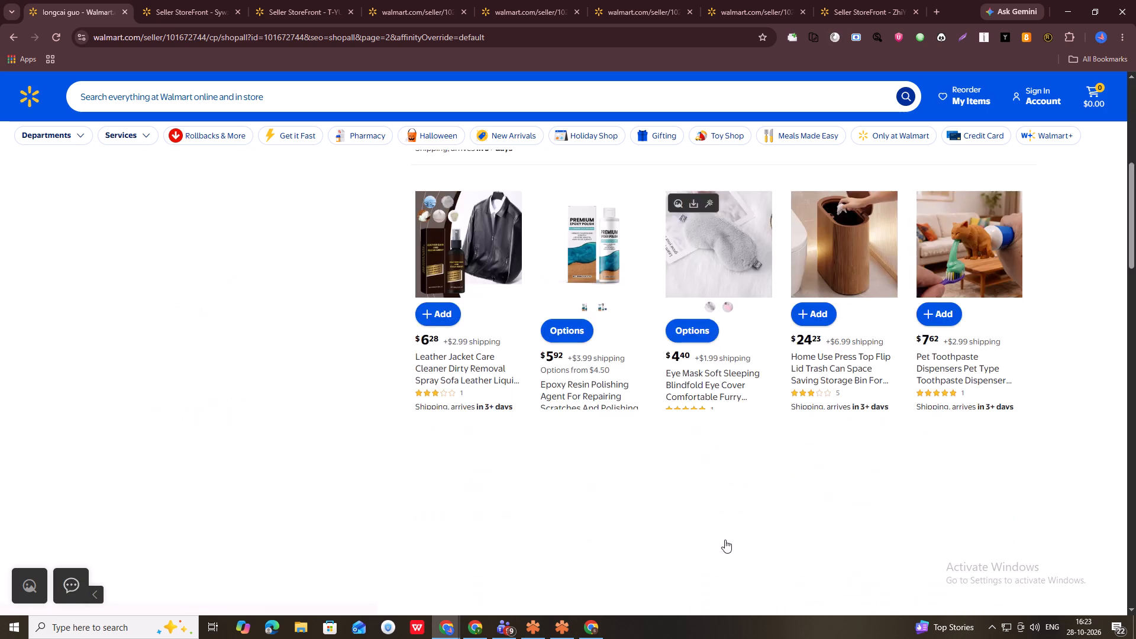
scroll(725, 540, down, 4)
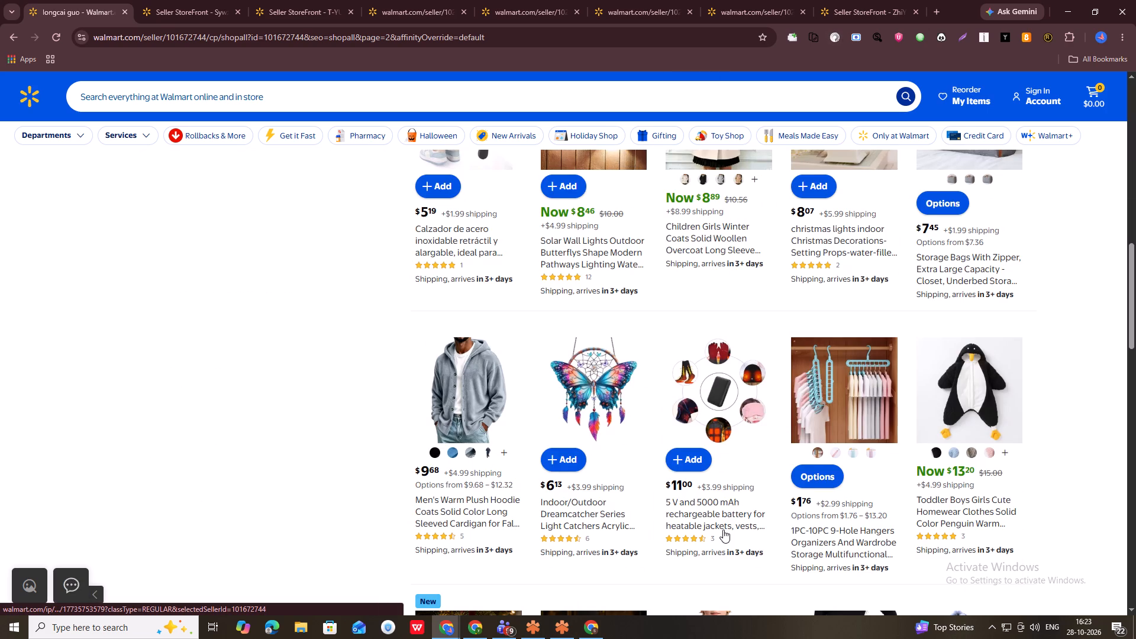
scroll(723, 530, down, 14)
scroll(718, 527, down, 7)
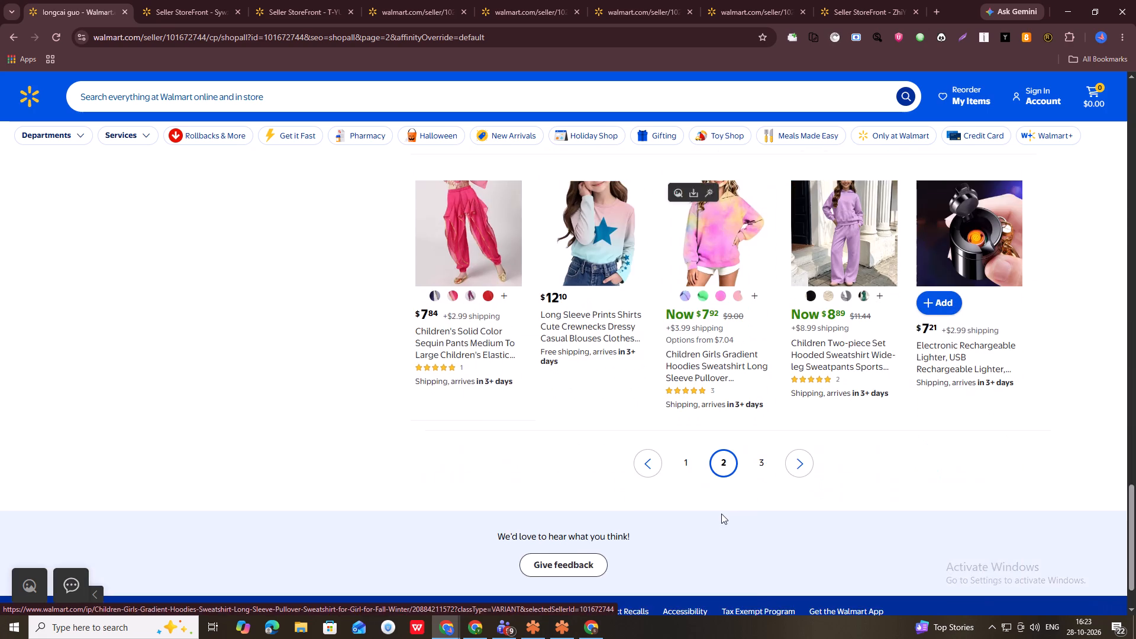
scroll(721, 514, down, 3)
Open page 3 of the row 72 seller's item listing and look through its products.
right_click(763, 394)
click(763, 394)
right_click(763, 394)
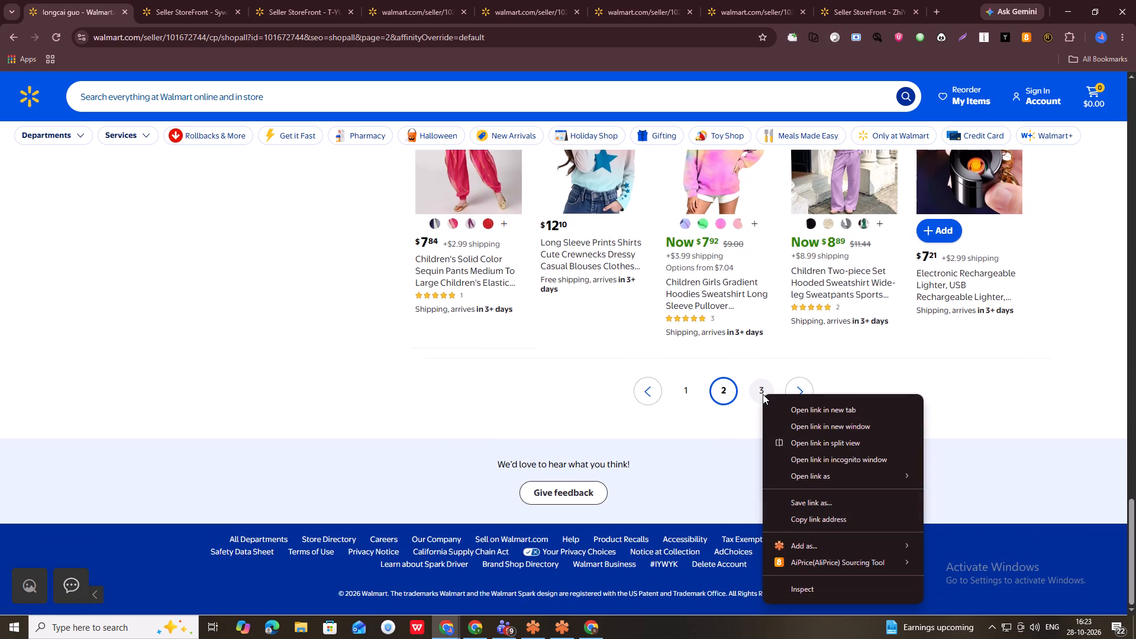
click(760, 387)
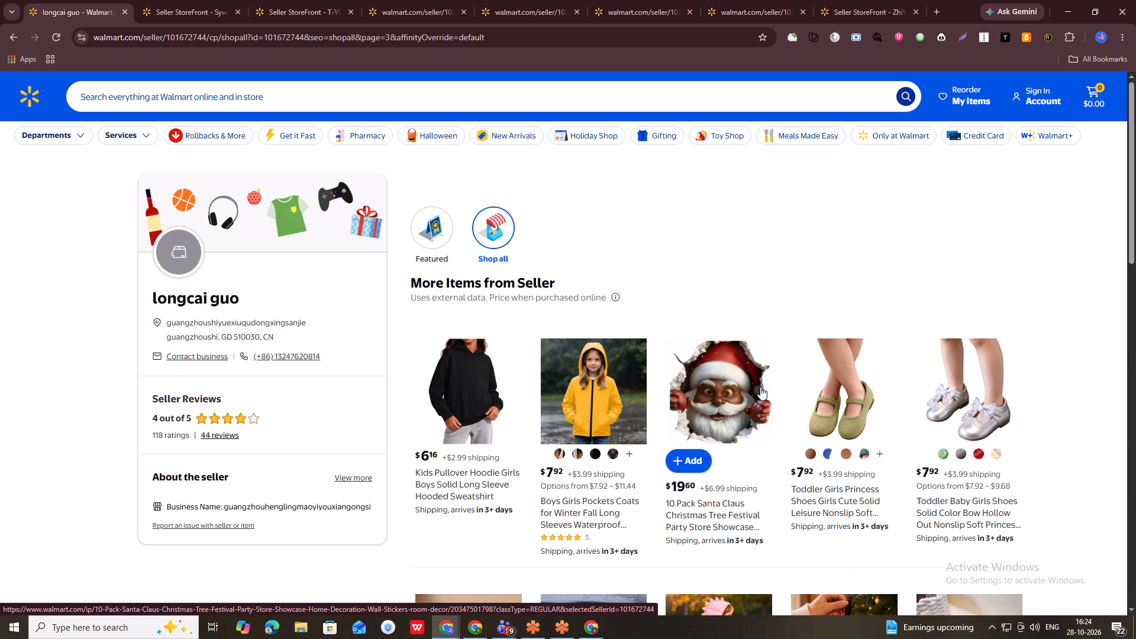
scroll(840, 387, down, 20)
scroll(823, 367, down, 11)
In the 626 Sellers to Scrap spreadsheet, mark row 72 Yes with the remark No Disney products.
key(alt+Tab)
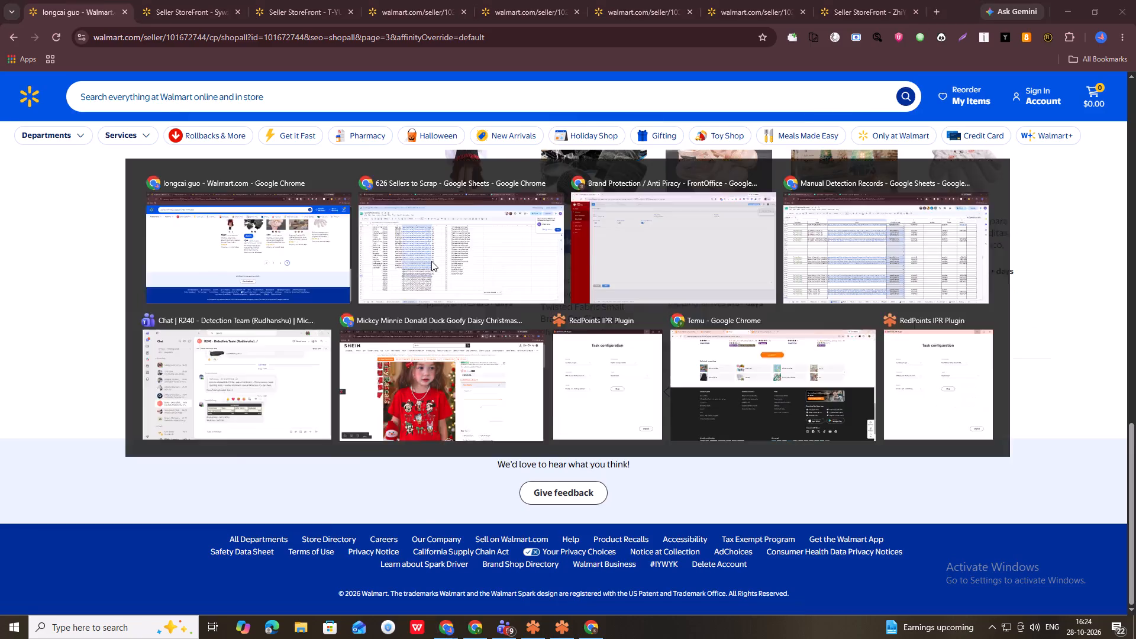
key(Right)
key(ctrl+d)
key(Right)
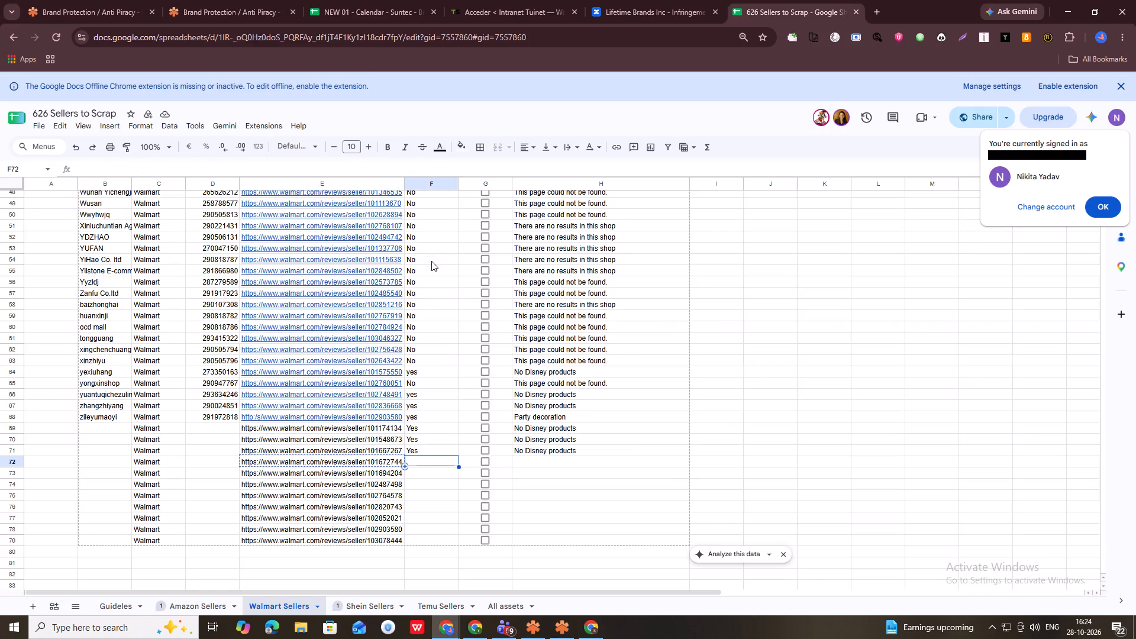
key(Right)
key(ctrl+d)
key(Down)
key(Left)
key(Left)
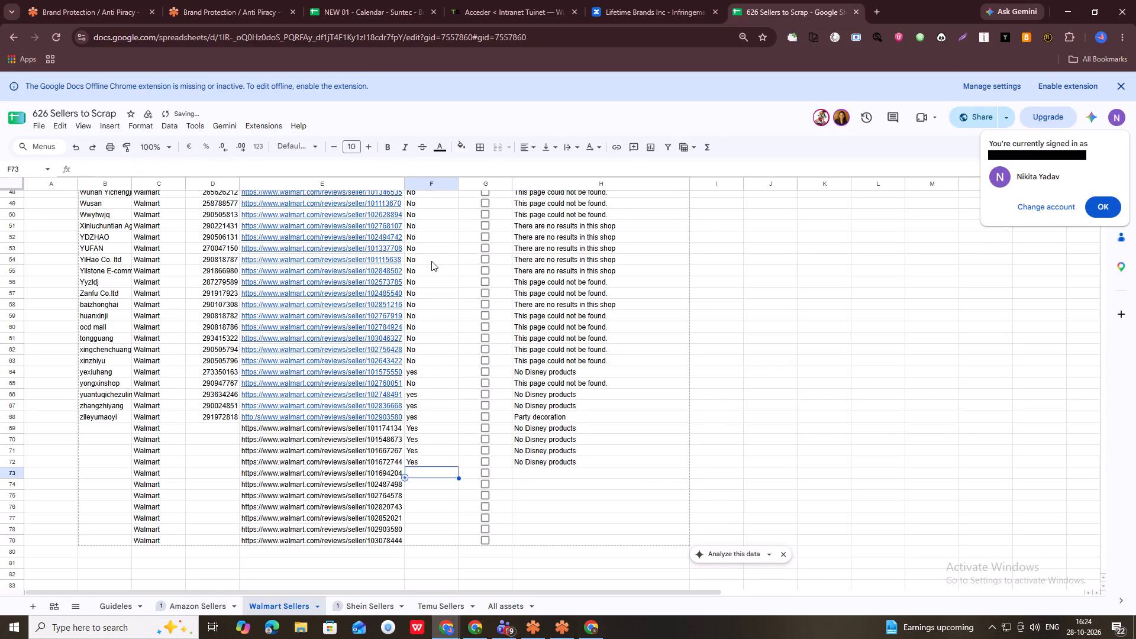
key(Left)
Close the finished seller's storefront on Walmart, open the full item listing of SywzX&xfybz and look through page 1.
key(alt+Tab)
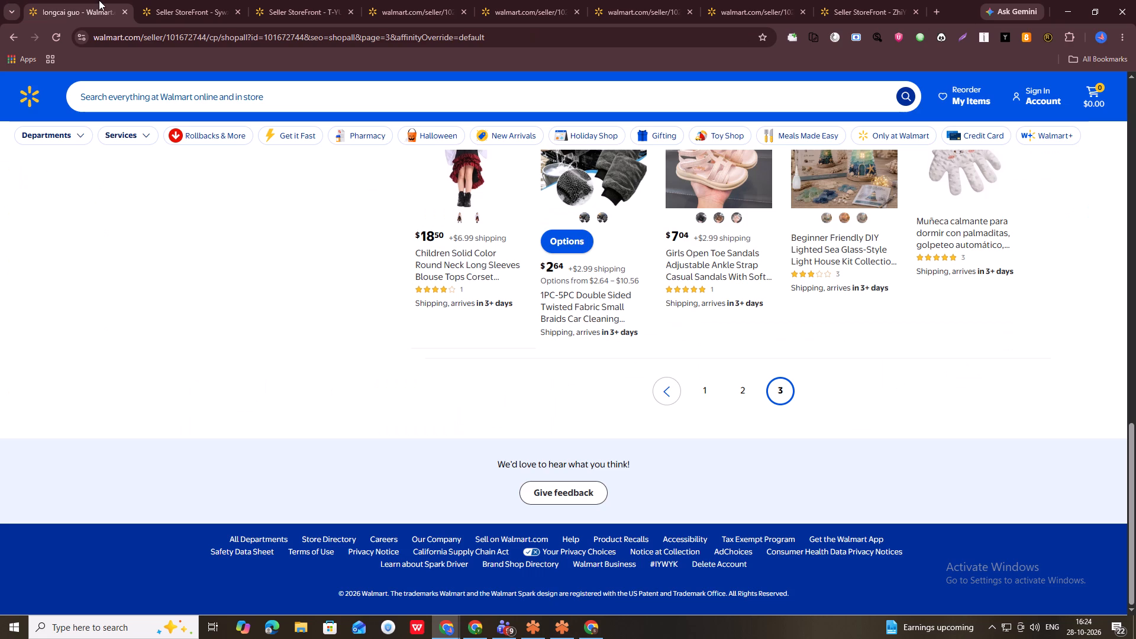
middle_click(99, 0)
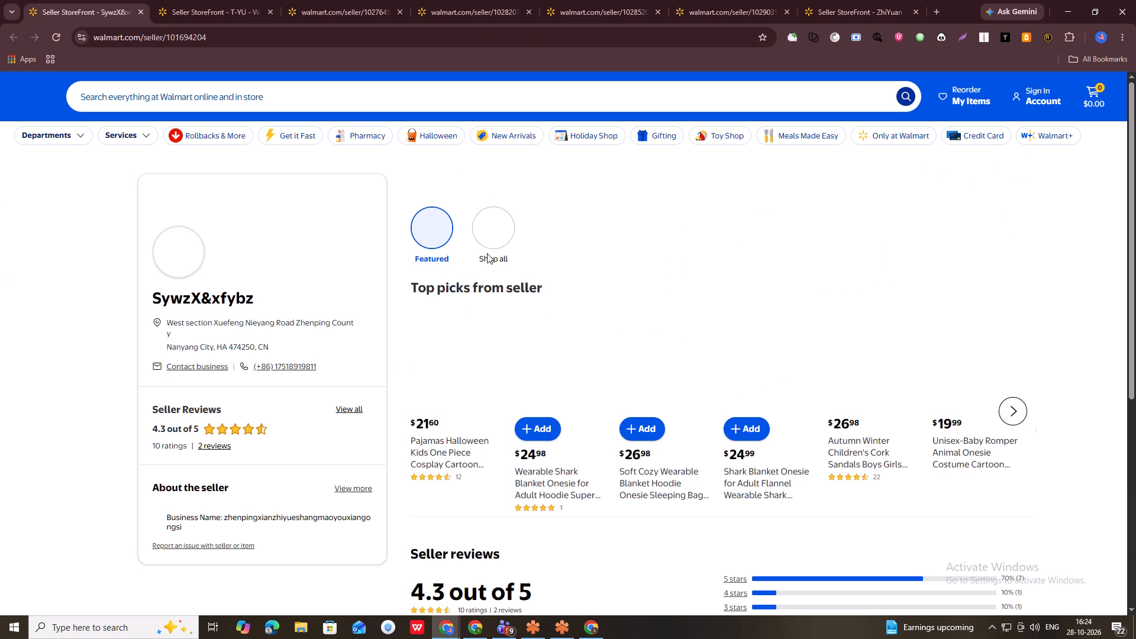
click(493, 241)
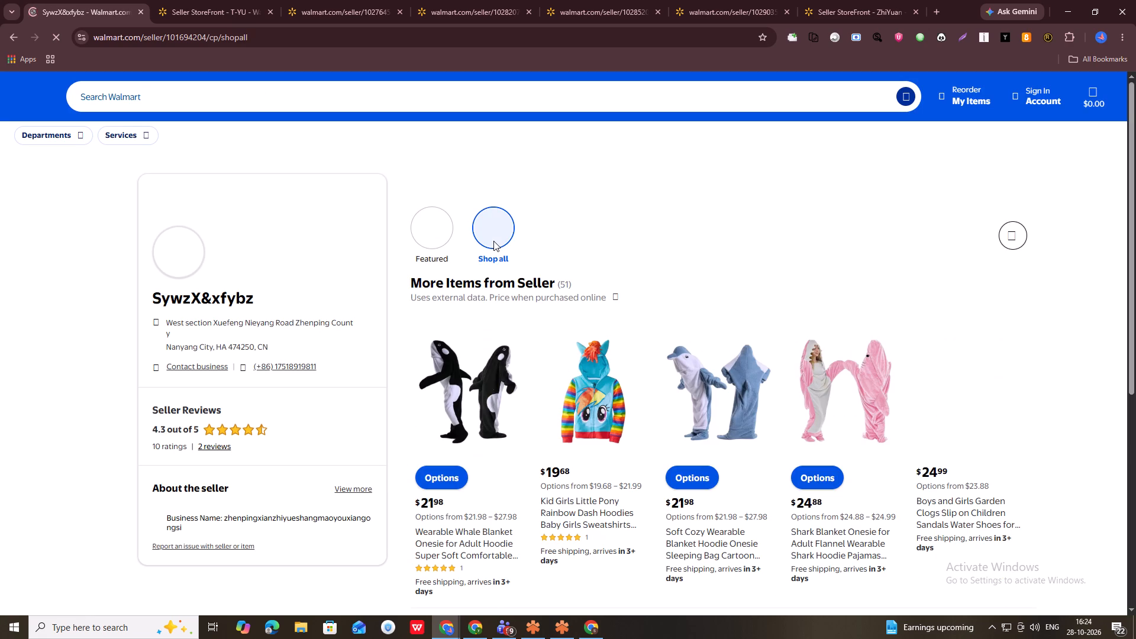
scroll(493, 241, down, 7)
scroll(586, 270, down, 7)
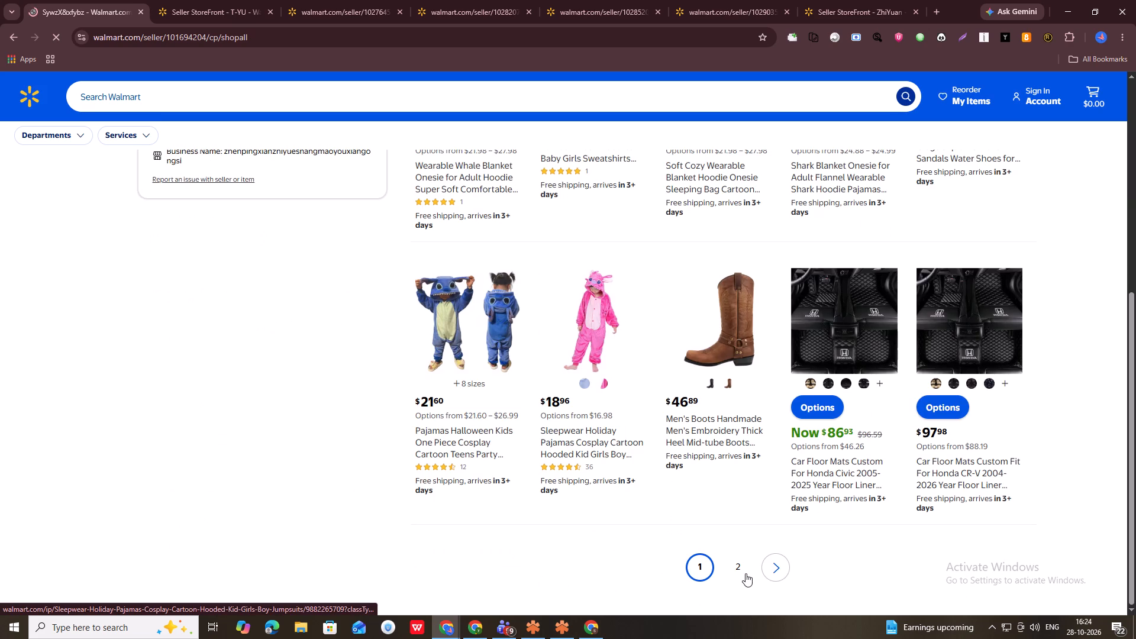
scroll(688, 472, up, 13)
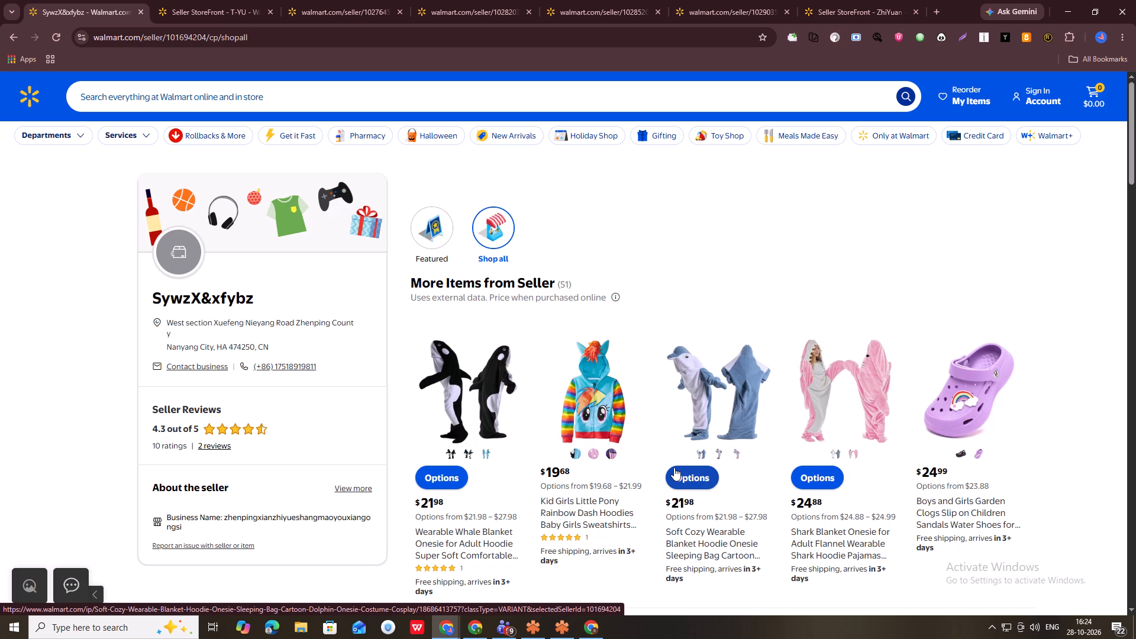
scroll(810, 446, down, 4)
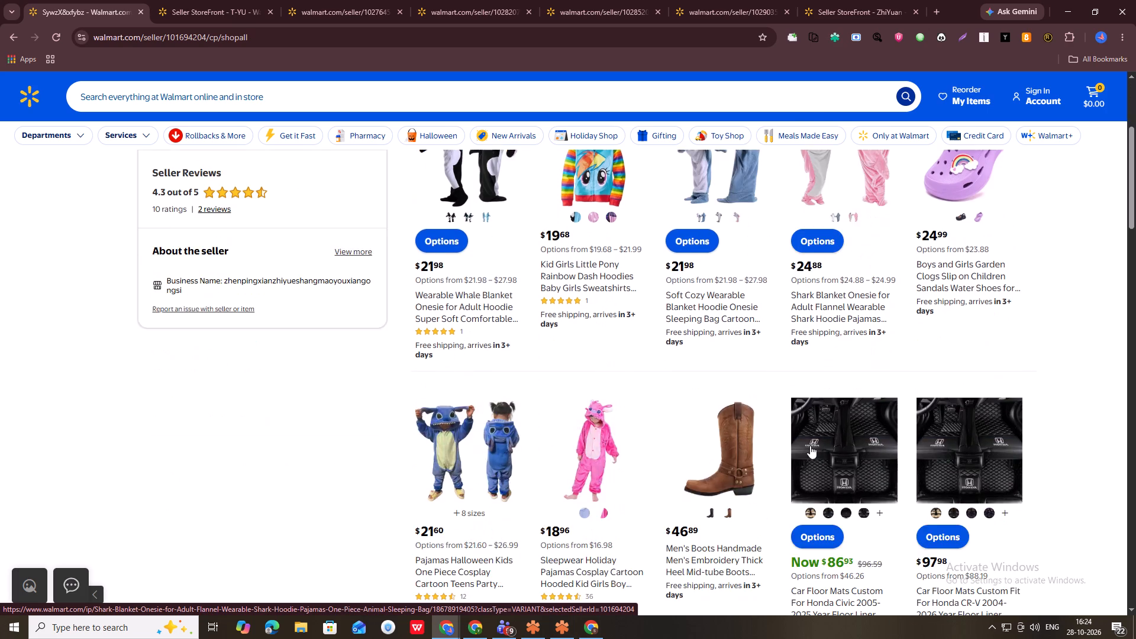
scroll(810, 446, down, 5)
scroll(809, 445, up, 1)
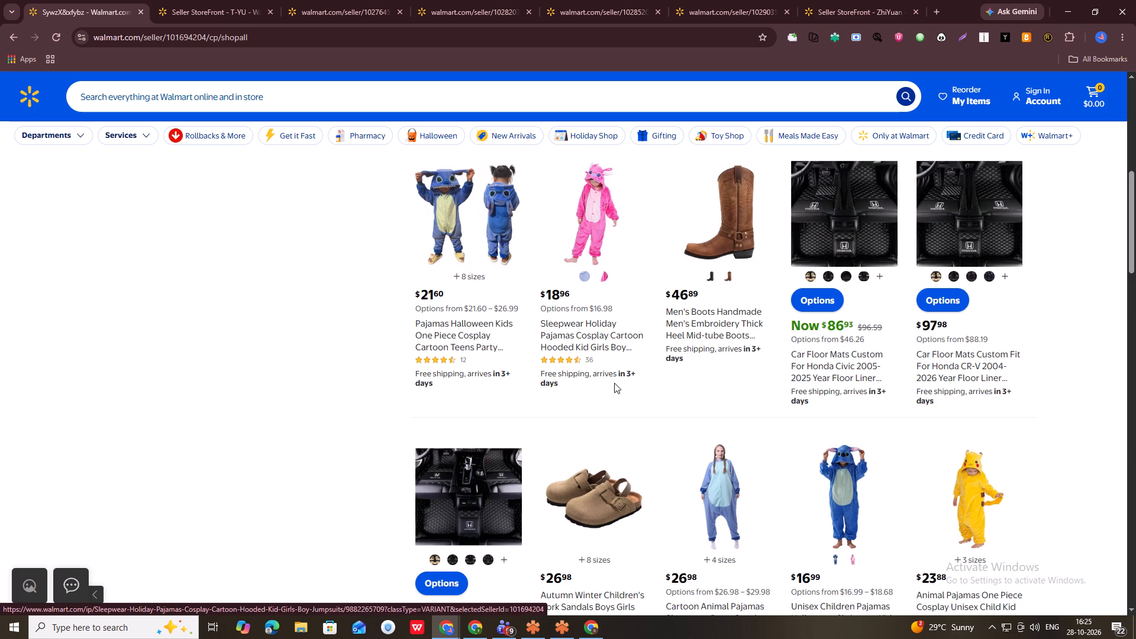
View the blue Pajamas Halloween Kids One Piece product, and return to the SywzX&xfybz storefront's featured page.
ctrl+click(489, 328)
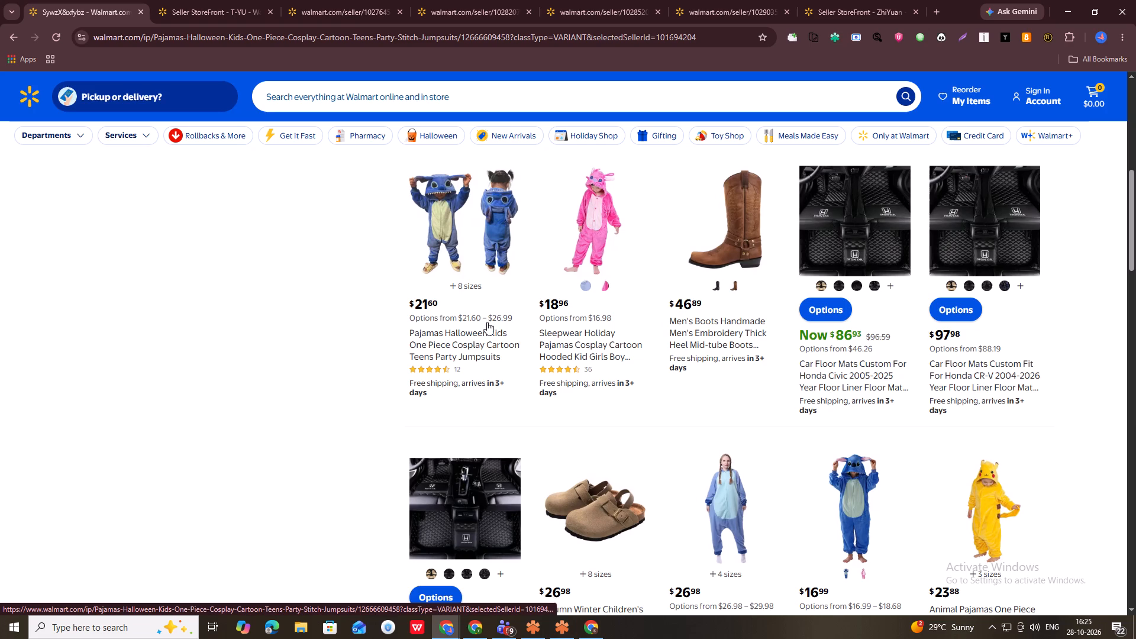
middle_click(480, 319)
click(11, 39)
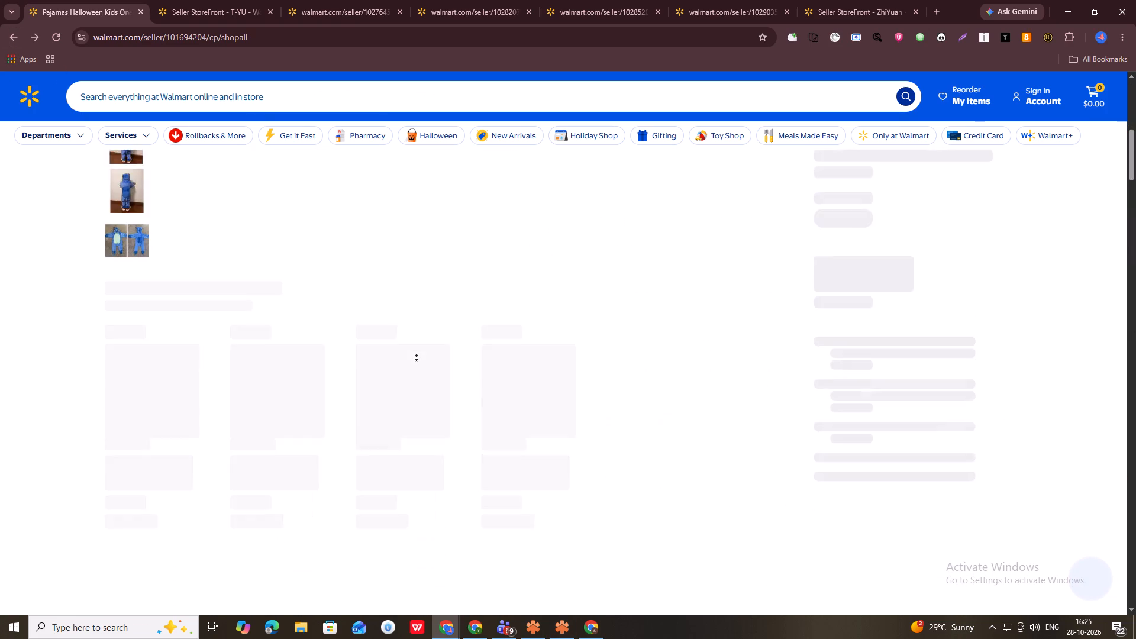
scroll(558, 408, up, 6)
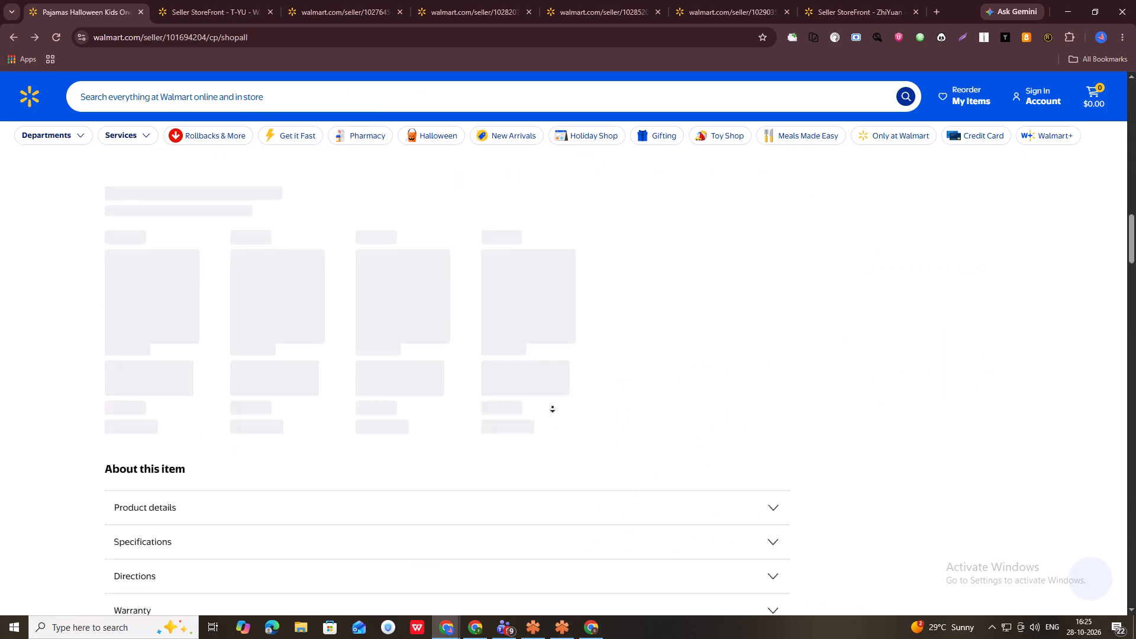
click(916, 333)
scroll(602, 359, up, 20)
scroll(602, 359, up, 16)
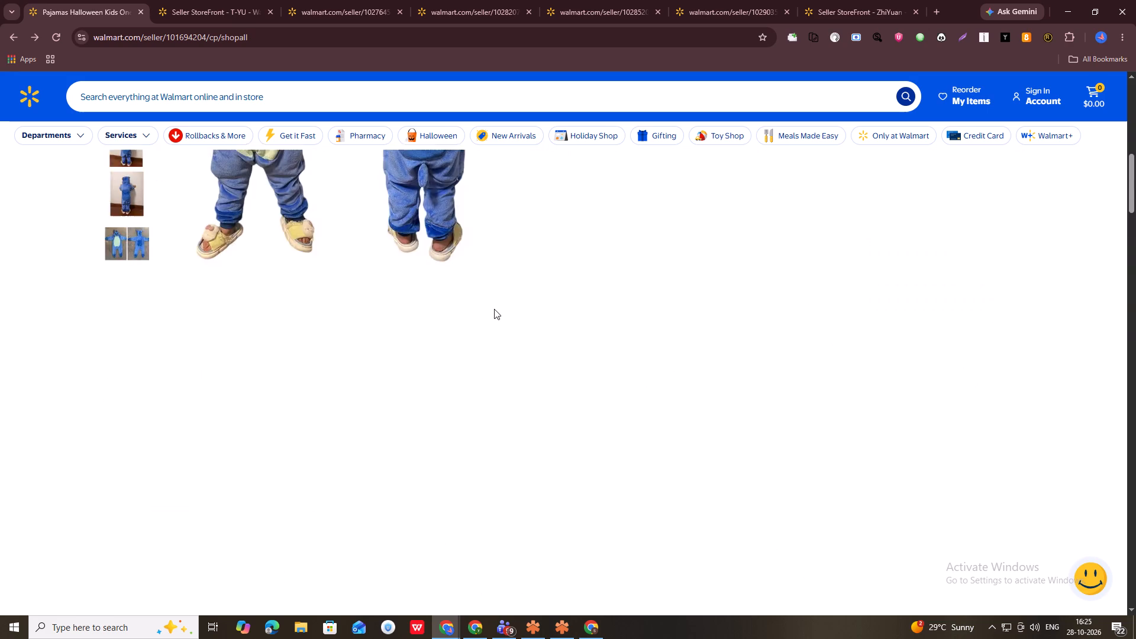
scroll(494, 309, up, 16)
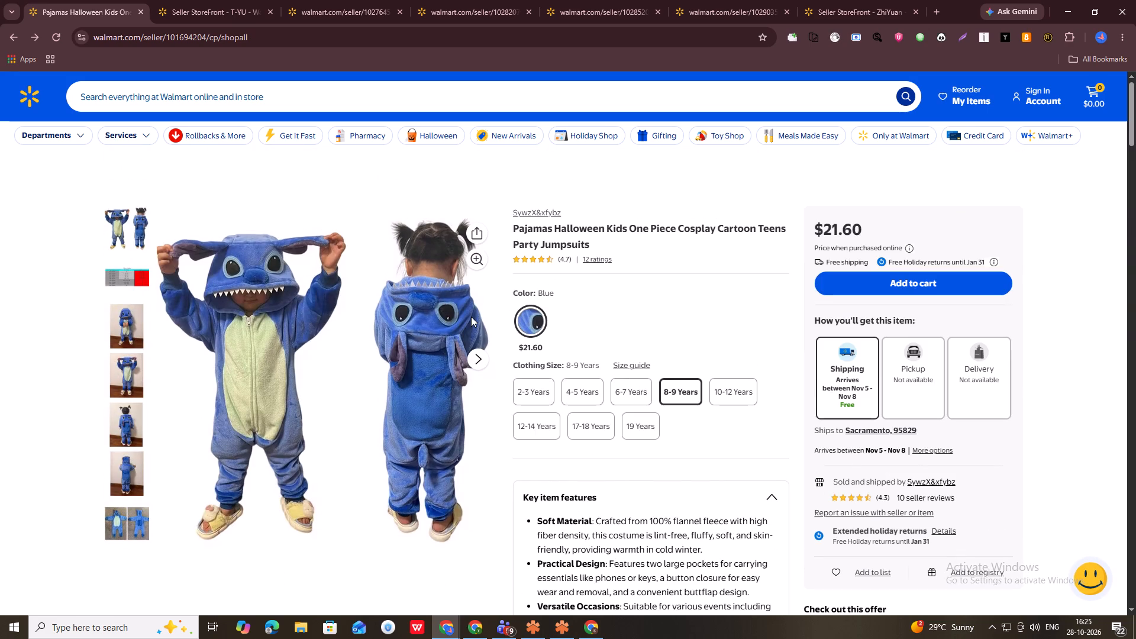
scroll(469, 318, up, 9)
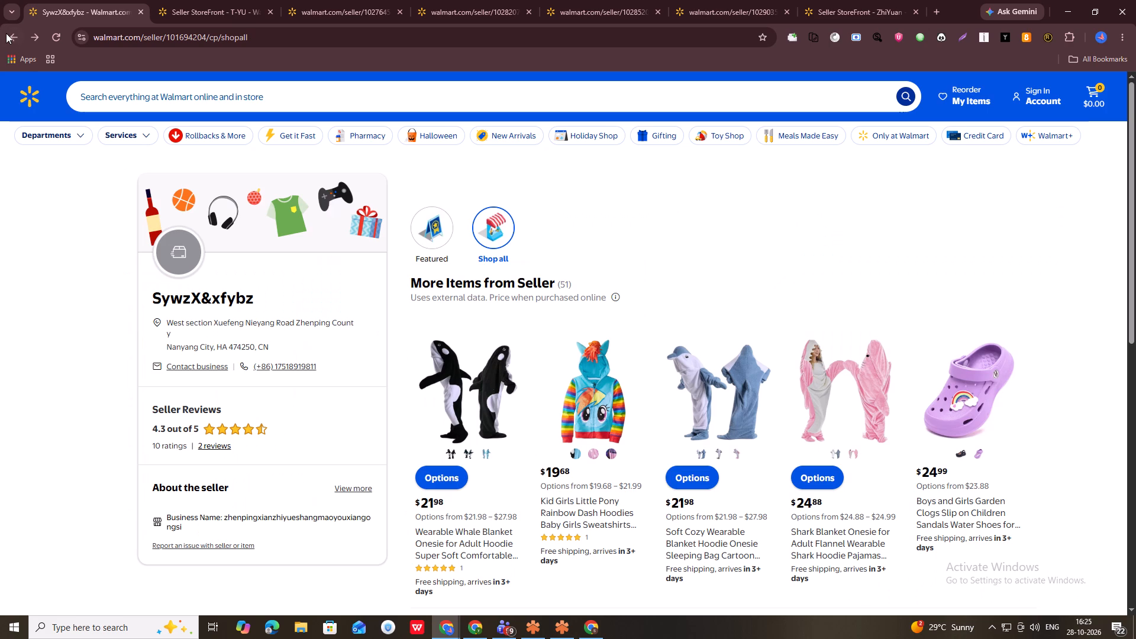
click(11, 33)
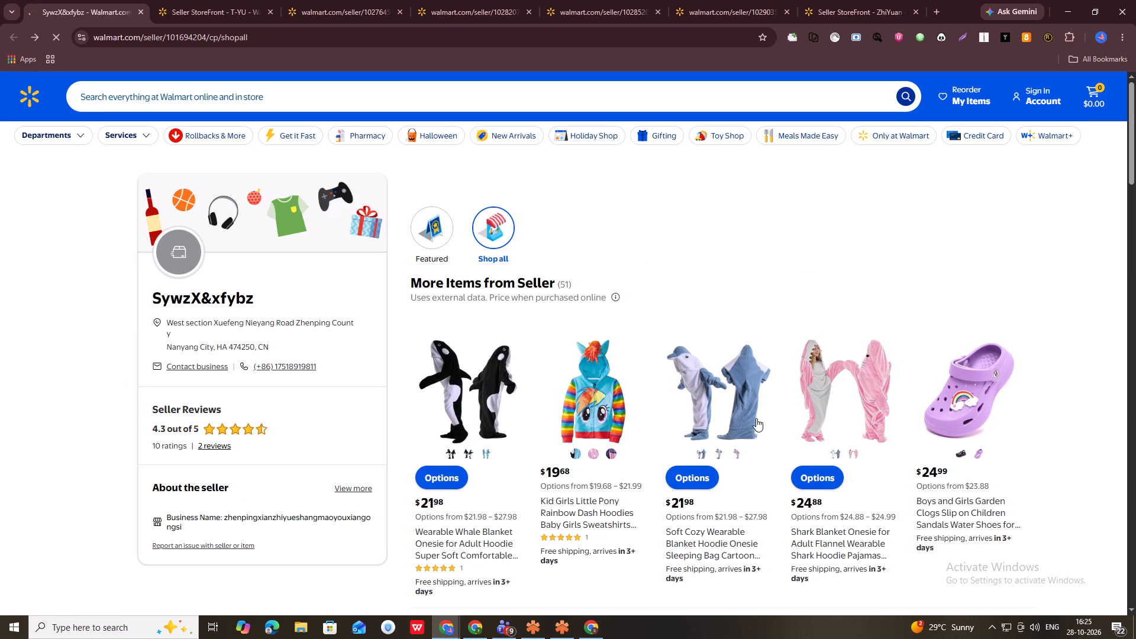
From the seller's top picks, open Pajamas Halloween Kids One Piece and Unisex-Baby Romper in separate tabs and look through the remaining picks.
scroll(756, 418, down, 7)
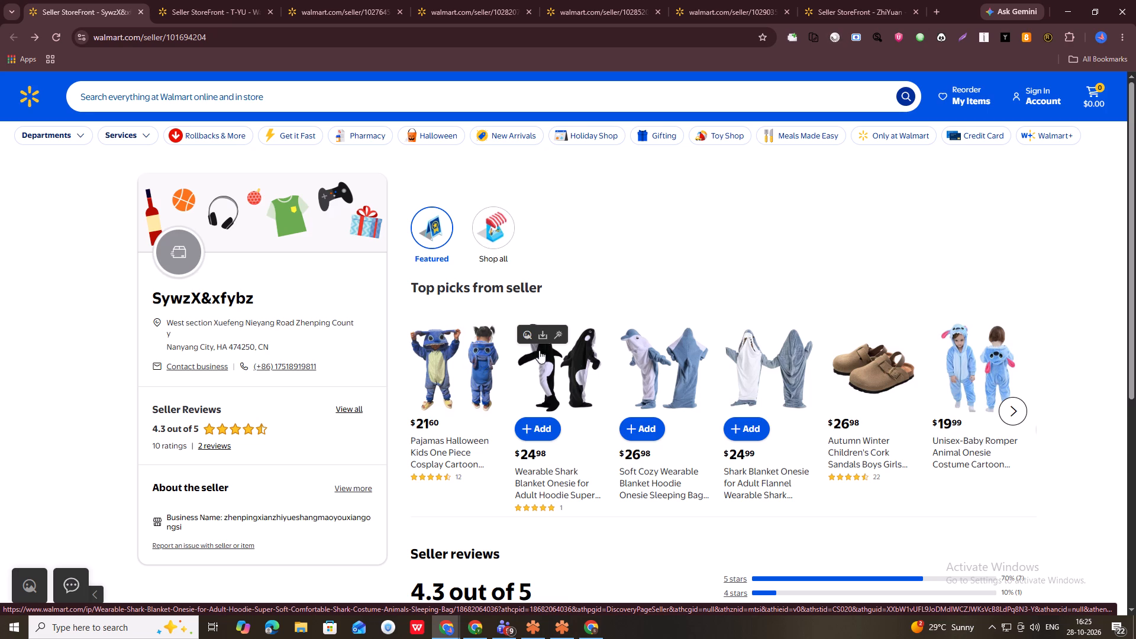
middle_click(453, 453)
scroll(772, 447, down, 4)
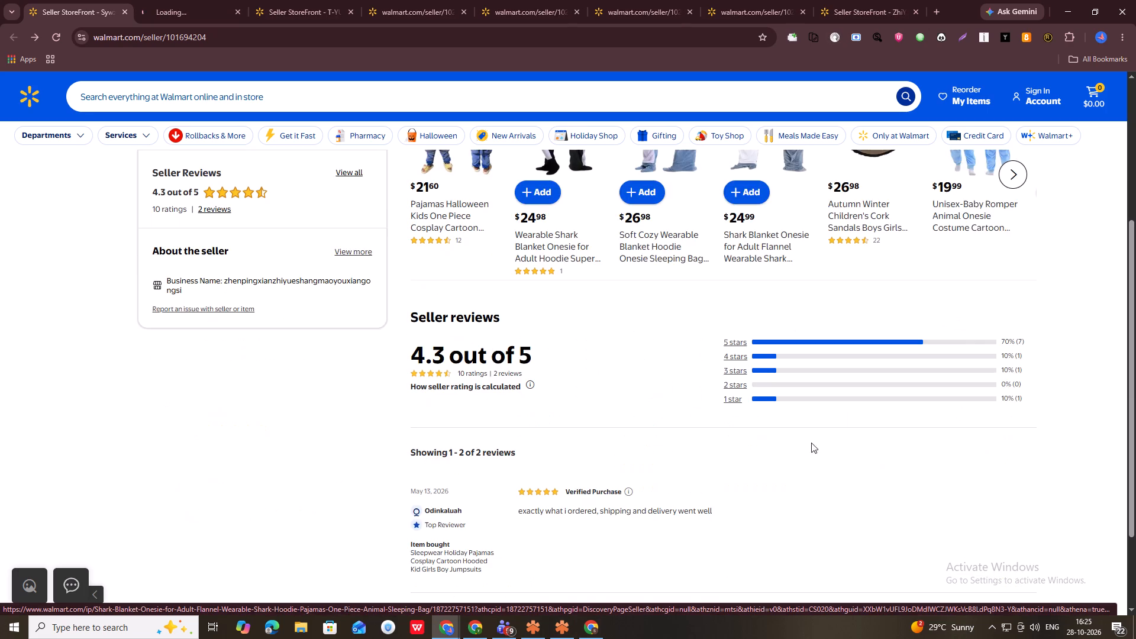
scroll(834, 440, up, 2)
middle_click(966, 325)
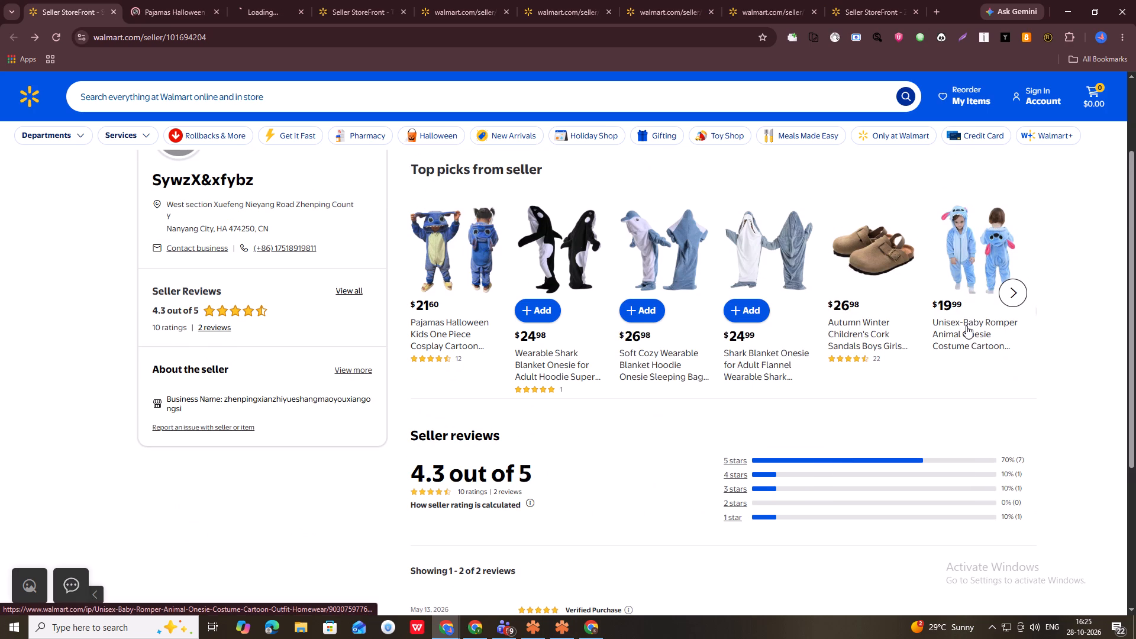
click(1016, 294)
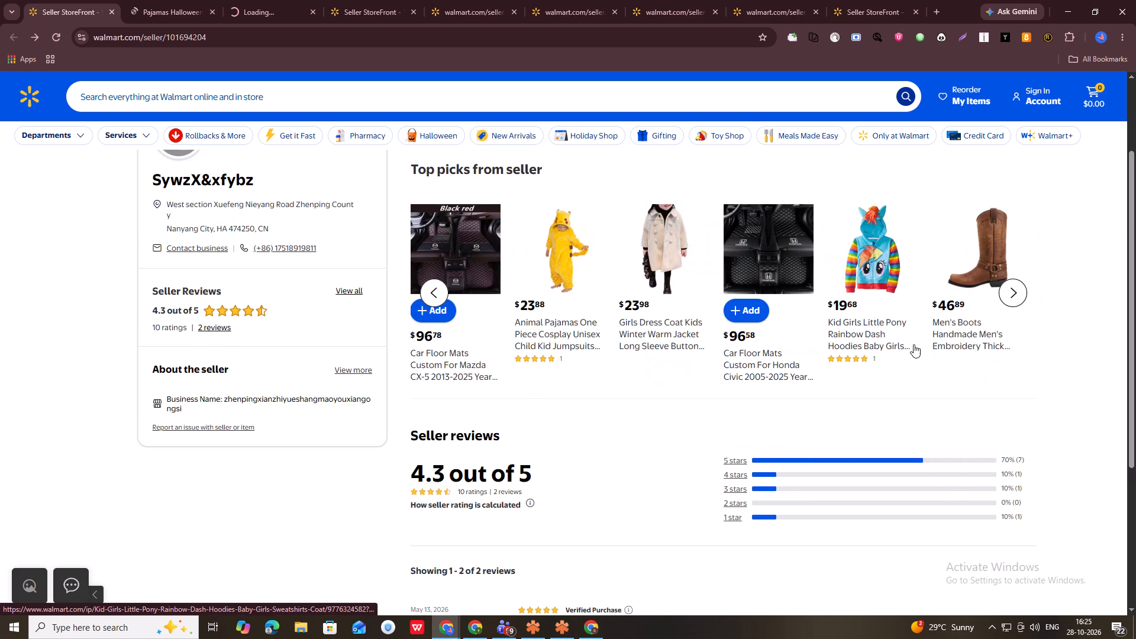
click(1018, 296)
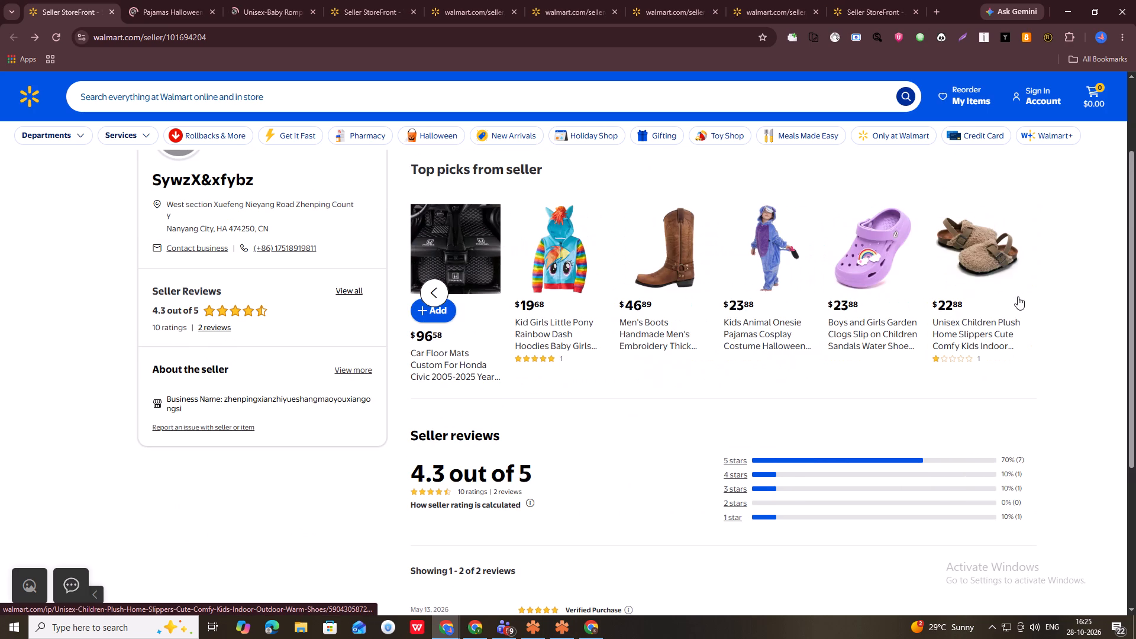
scroll(997, 340, down, 11)
scroll(955, 358, up, 20)
scroll(955, 358, up, 3)
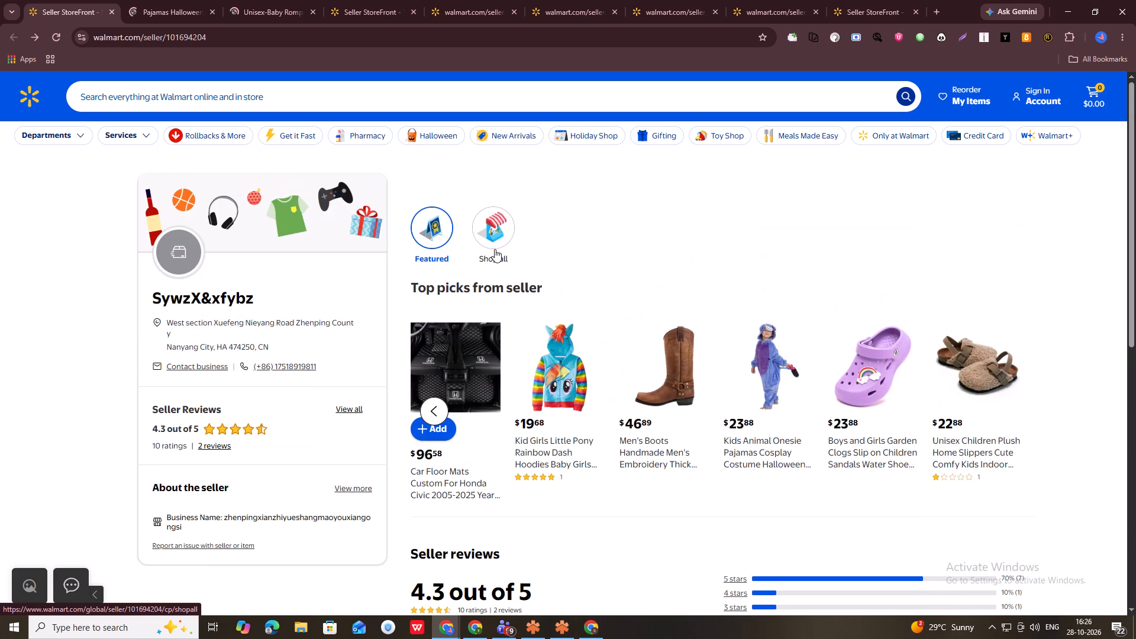
Reopen the seller's full item listing and open Pajamas Halloween Kids One Piece and the $16.99 Unisex Children Pajamas in separate tabs.
click(495, 233)
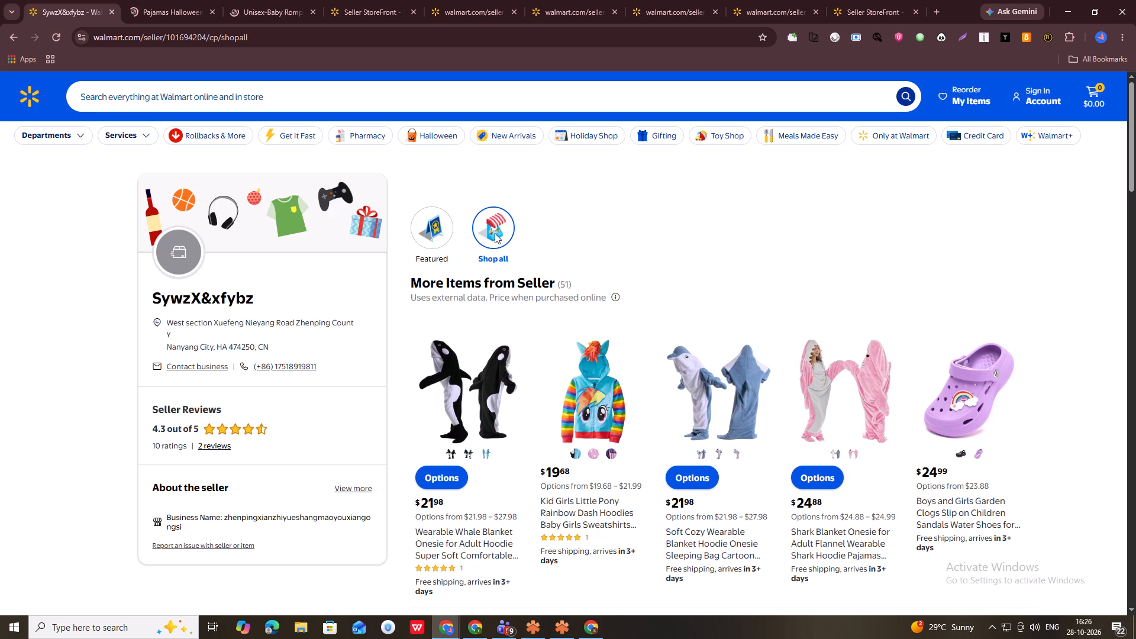
scroll(819, 447, down, 5)
scroll(820, 448, up, 4)
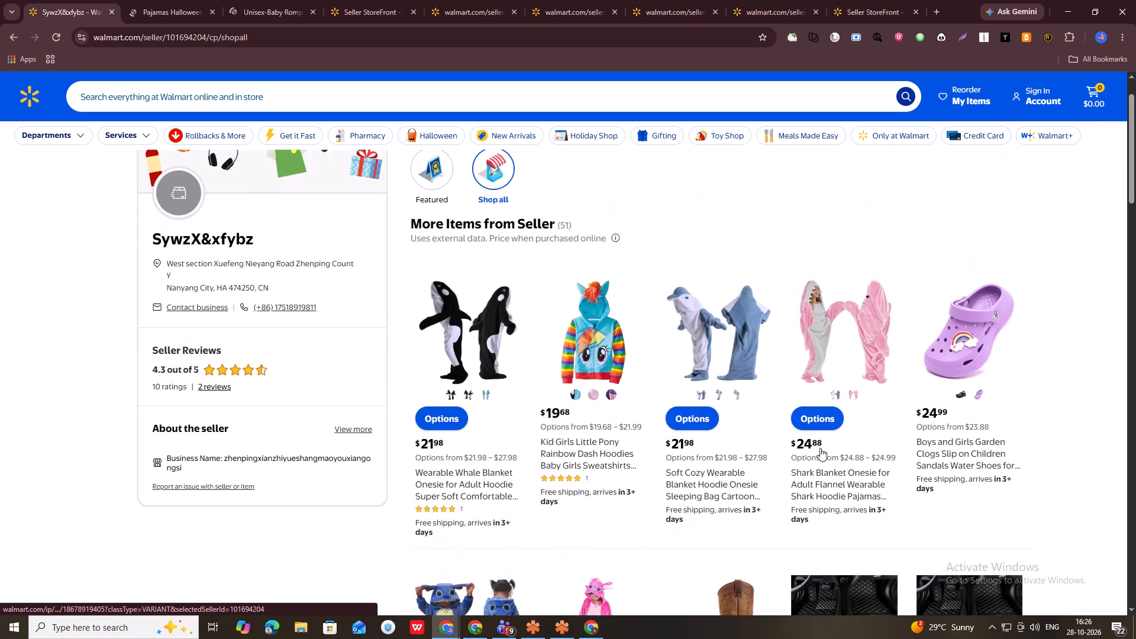
scroll(820, 448, down, 5)
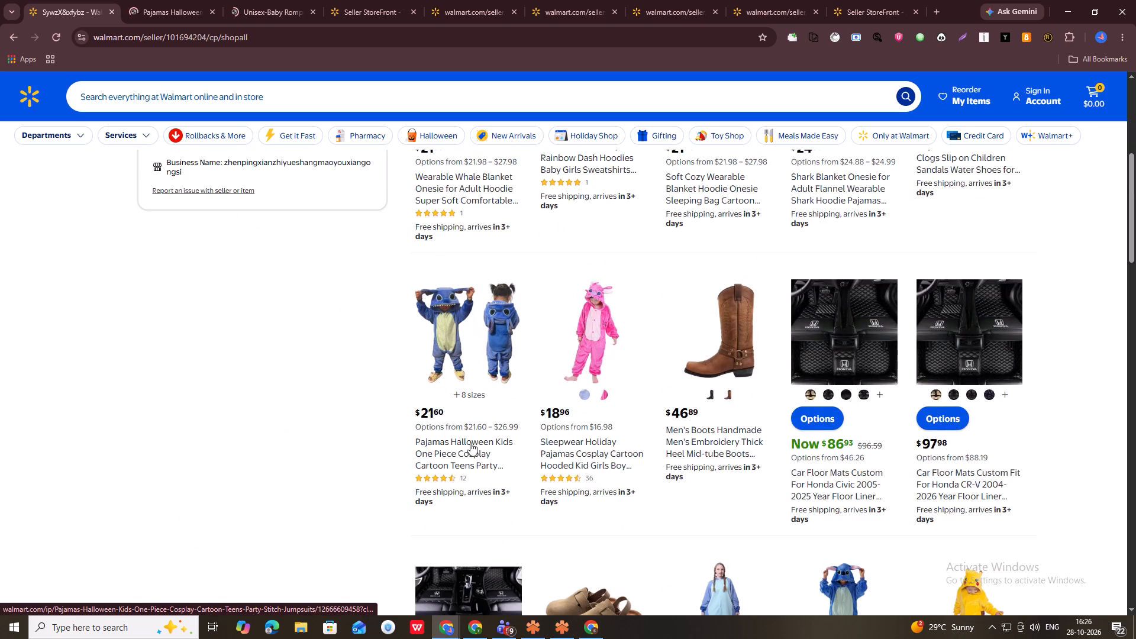
middle_click(469, 443)
scroll(679, 437, down, 4)
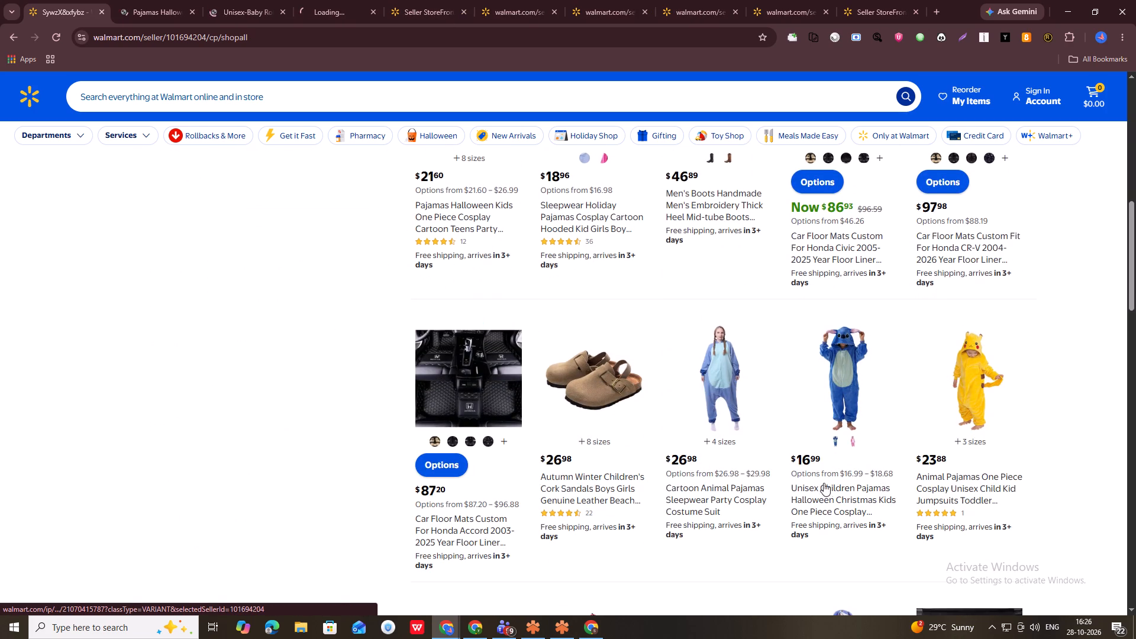
middle_click(828, 482)
Further along page 1, open Baby Girl Flannel Cartoon Animal Romper and Unisex-Baby Romper Animal Onesie in separate tabs.
scroll(802, 463, down, 5)
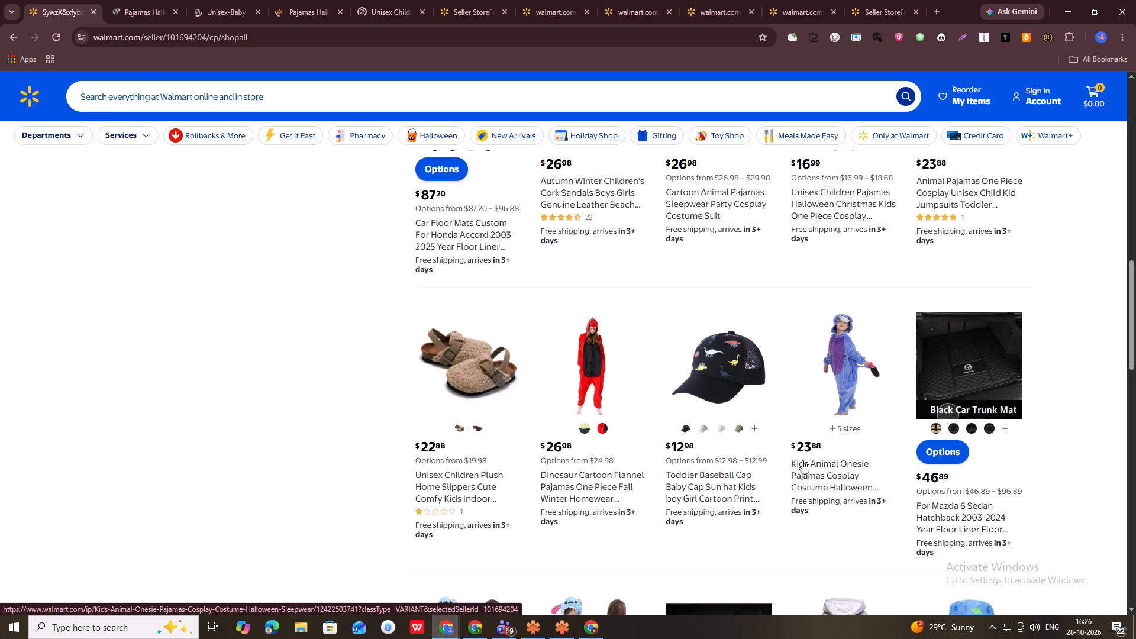
scroll(876, 473, down, 5)
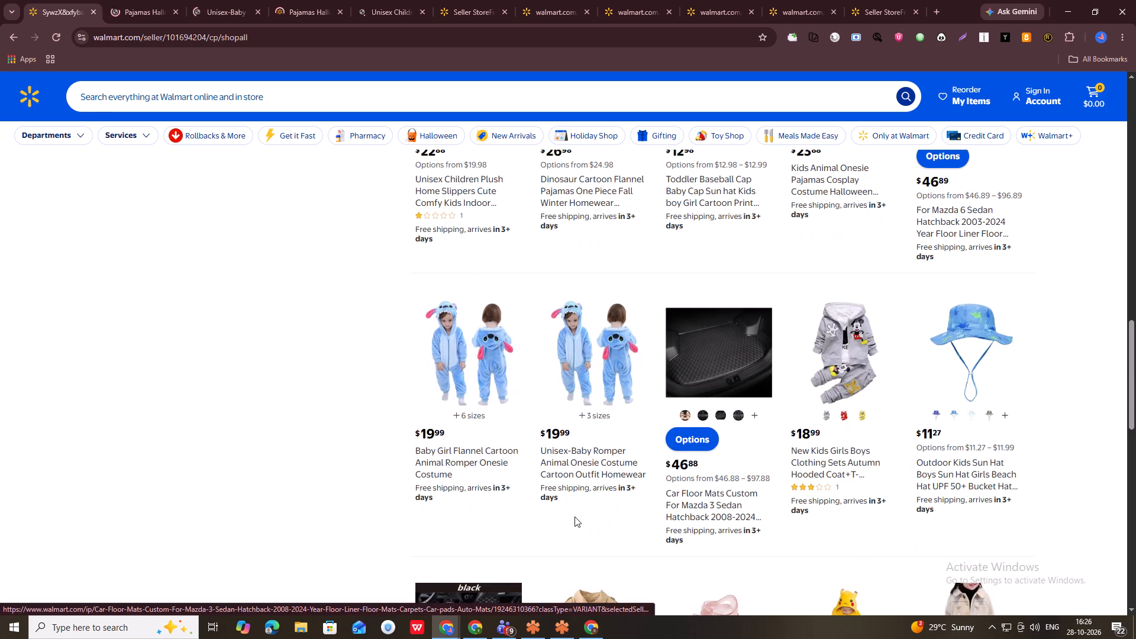
middle_click(464, 457)
middle_click(574, 461)
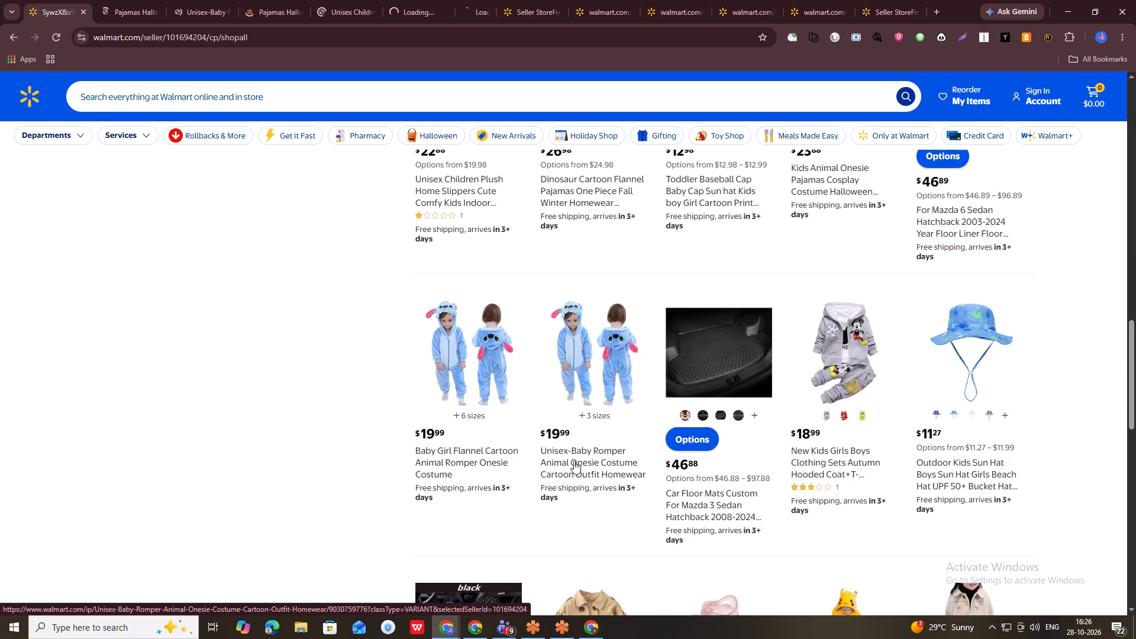
scroll(955, 466, down, 5)
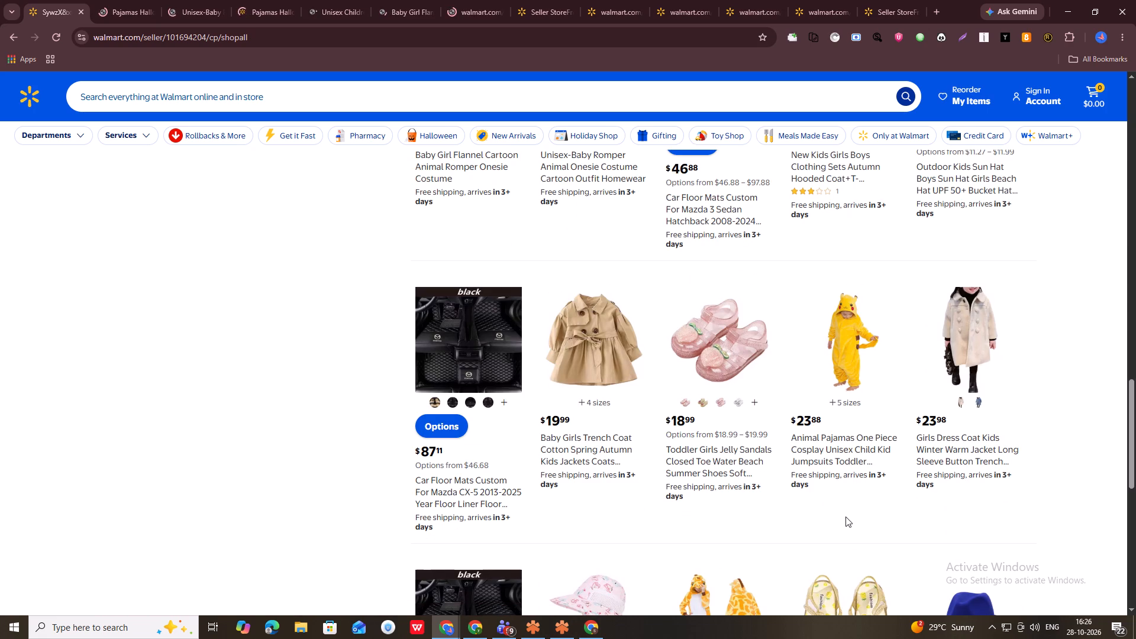
Check the rest of page 1 of SywzX&xfybz's listing, open page 2 and look through its products.
scroll(880, 473, down, 4)
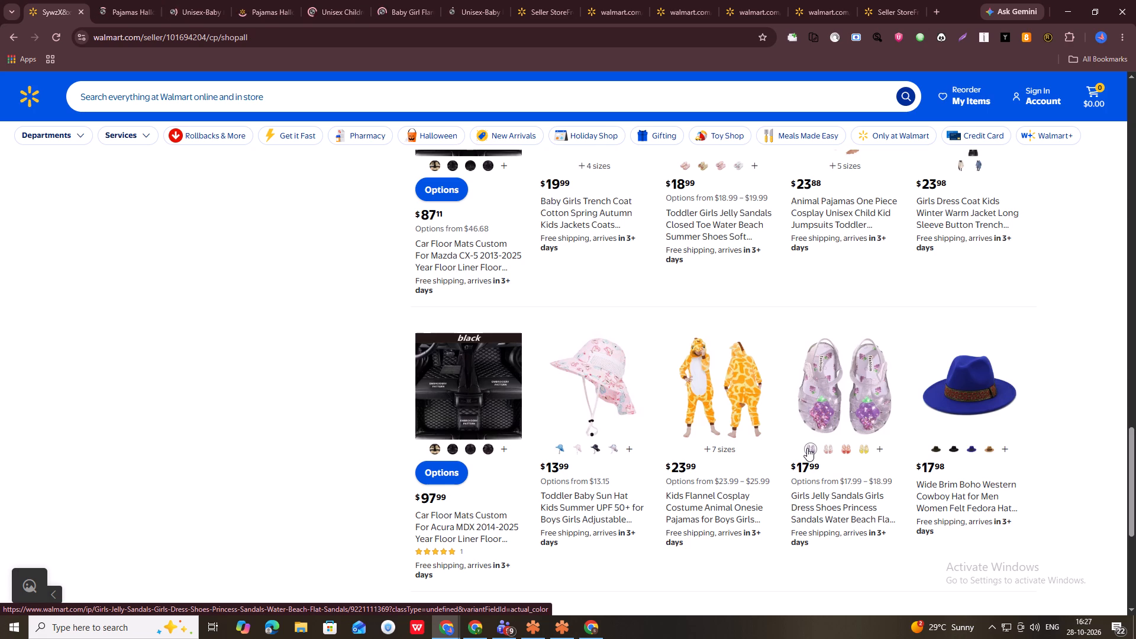
scroll(838, 470, down, 6)
click(739, 570)
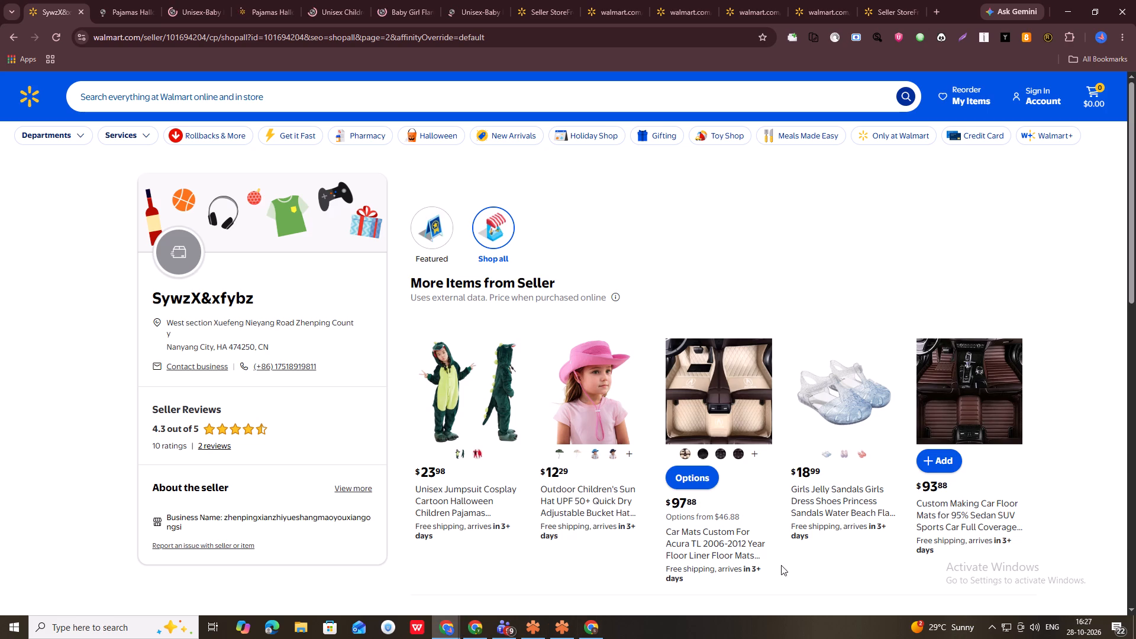
scroll(932, 484, down, 5)
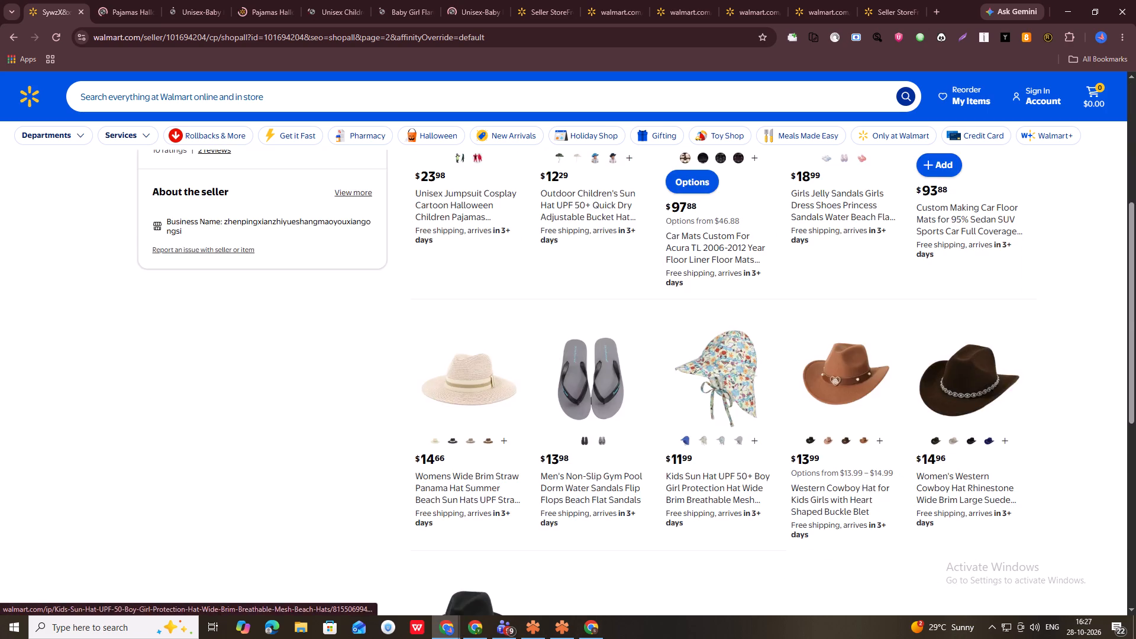
scroll(867, 470, down, 5)
scroll(700, 362, up, 18)
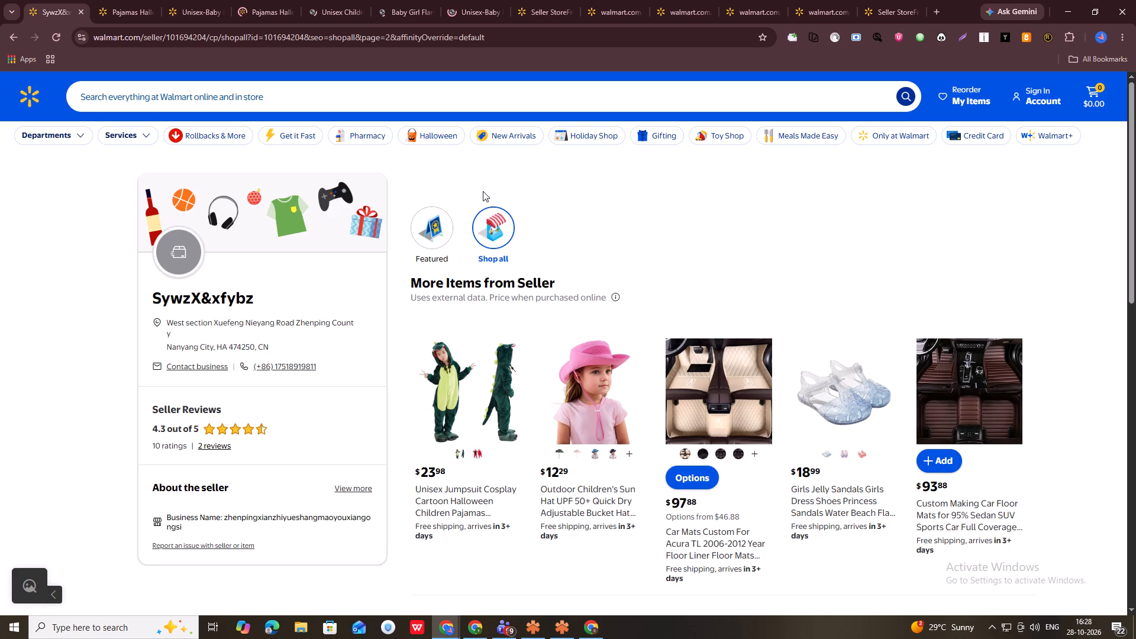
Copy the web address of the first opened Pajamas Halloween Kids One Piece product page.
click(131, 0)
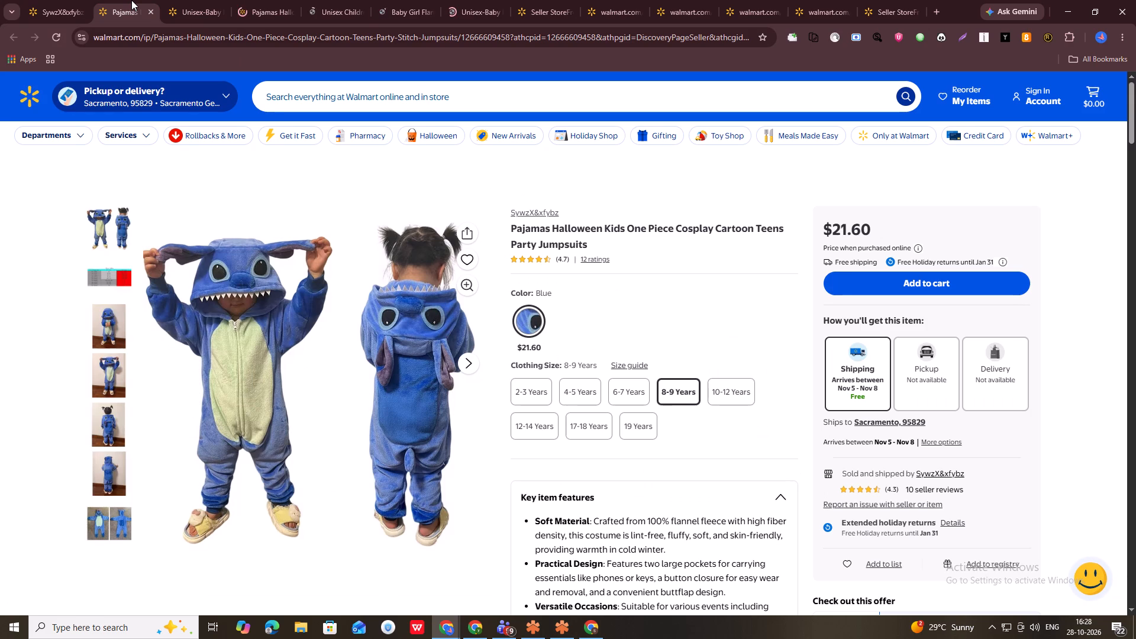
click(348, 40)
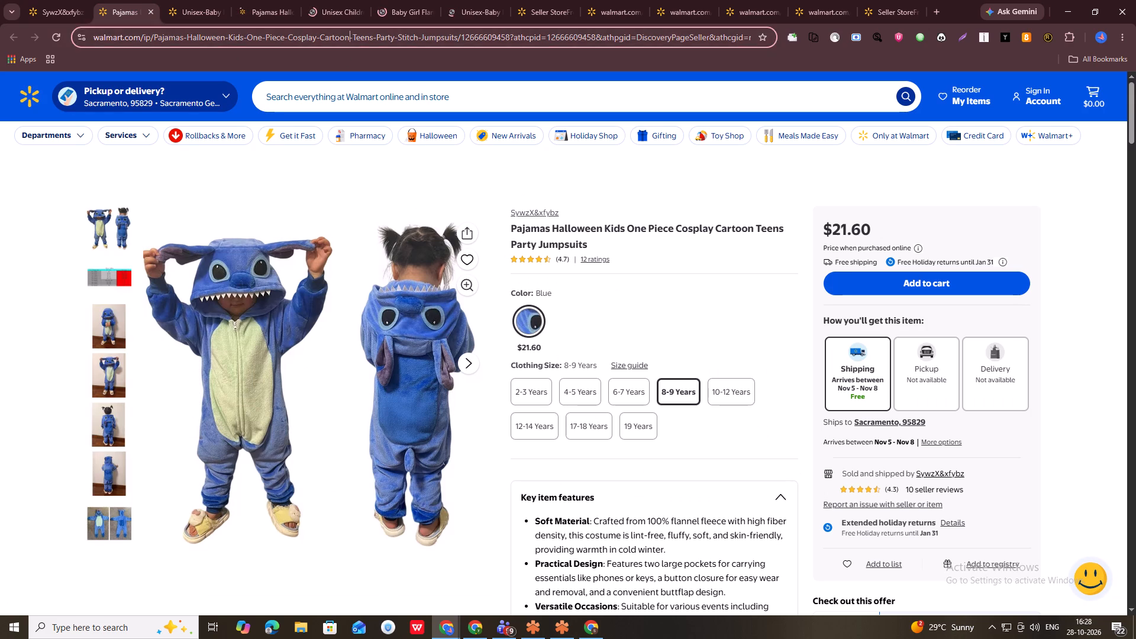
key(ctrl+c)
key(ctrl+c)
key(ctrl+c)
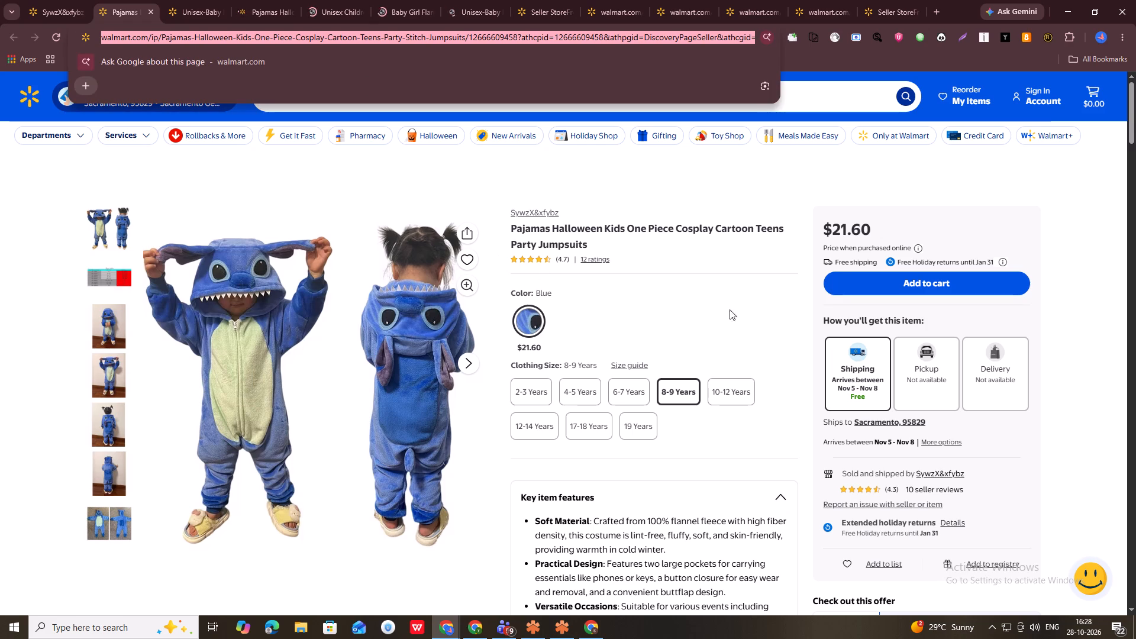
Paste the copied Pajamas Halloween Kids One Piece address into Links cell C102406 of Manual Detection Records.
key(alt+Tab)
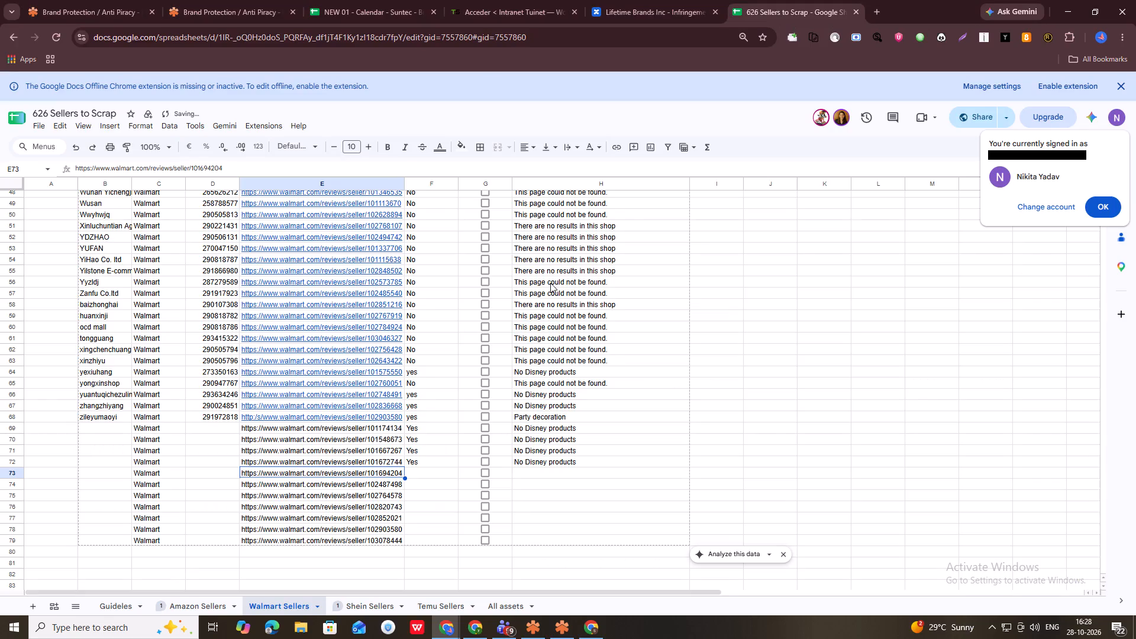
key(alt+Tab)
key(alt+Tab)
key(alt+Tab)
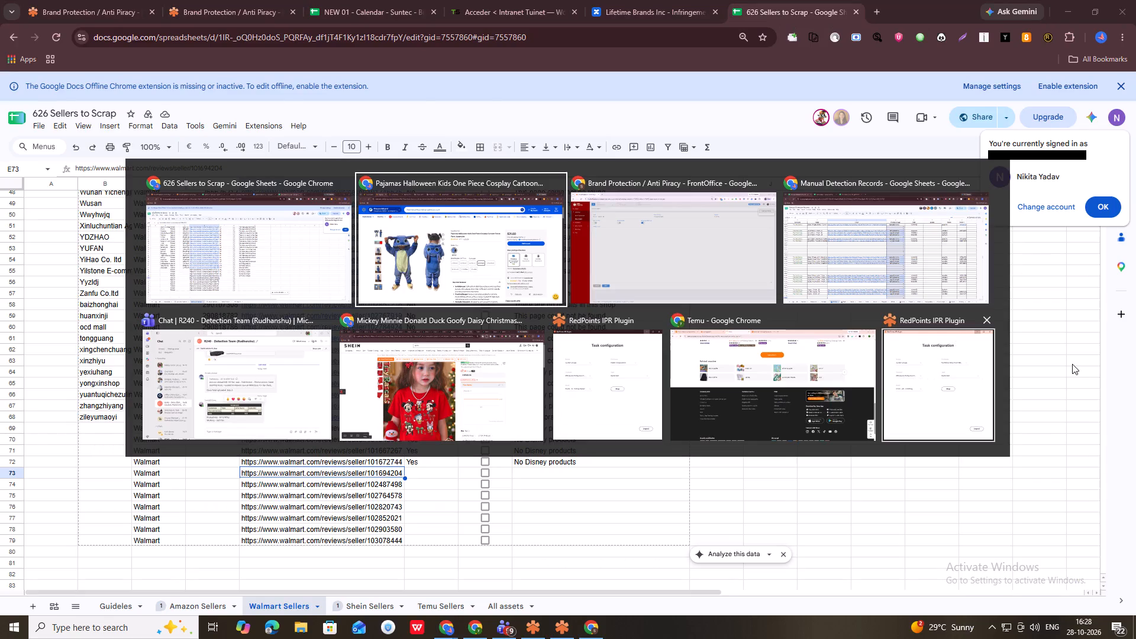
scroll(389, 405, down, 9)
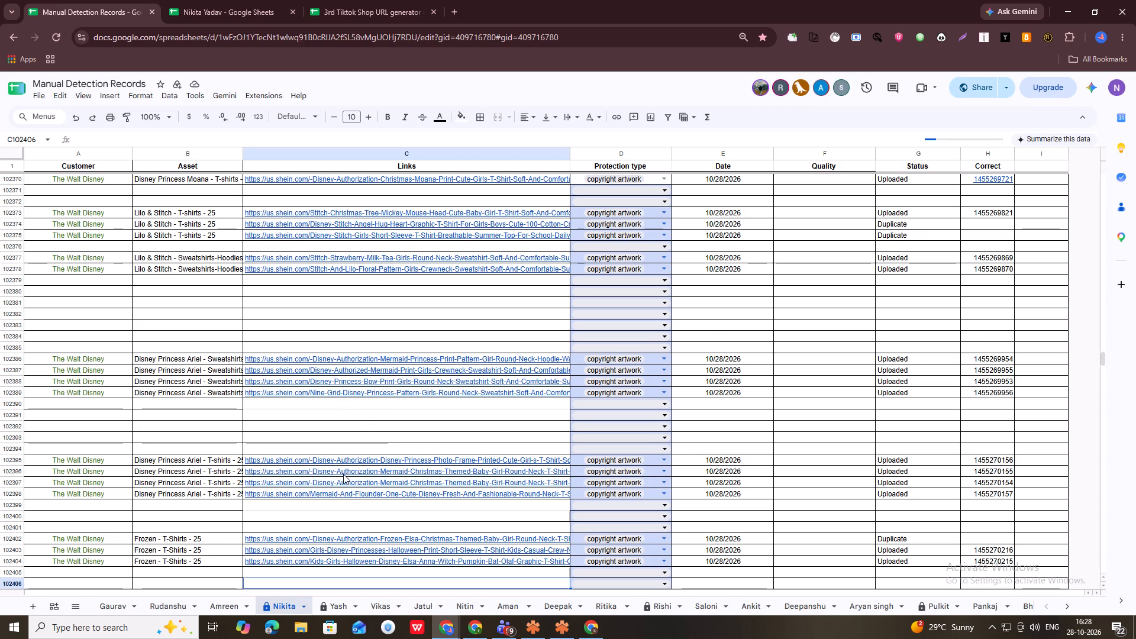
scroll(299, 393, up, 1)
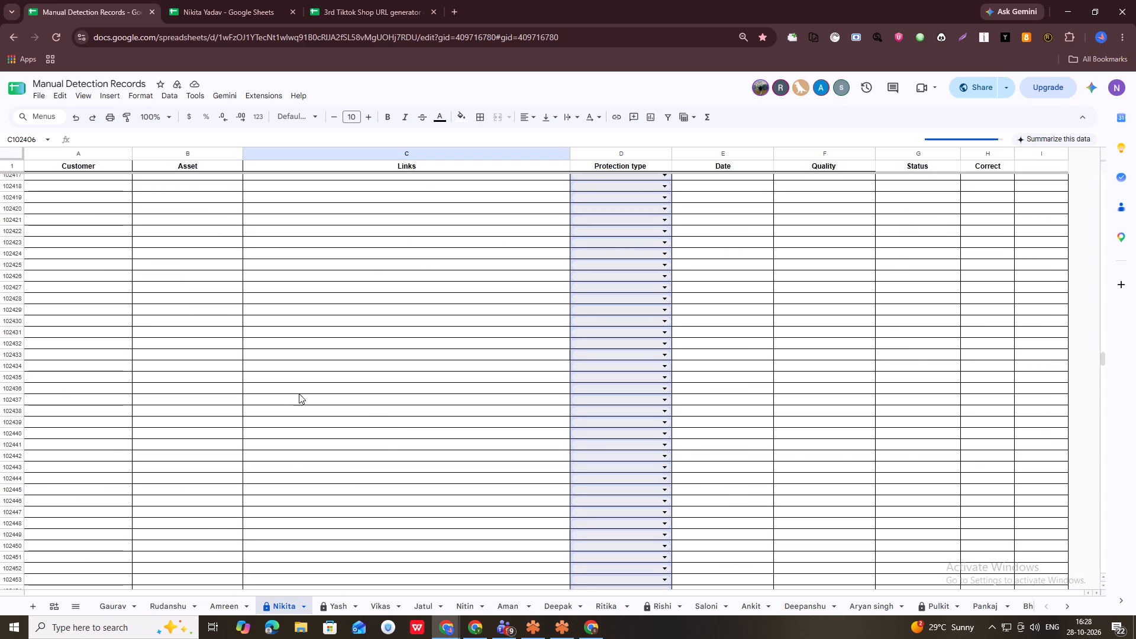
scroll(299, 393, up, 4)
click(320, 289)
key(ctrl+Up)
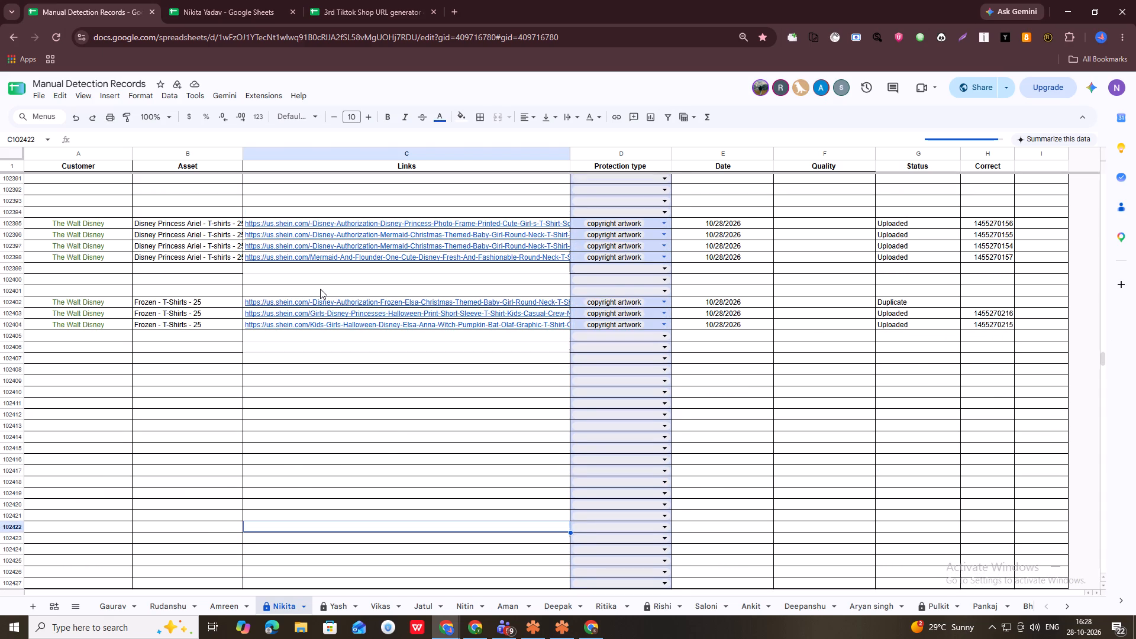
click(277, 347)
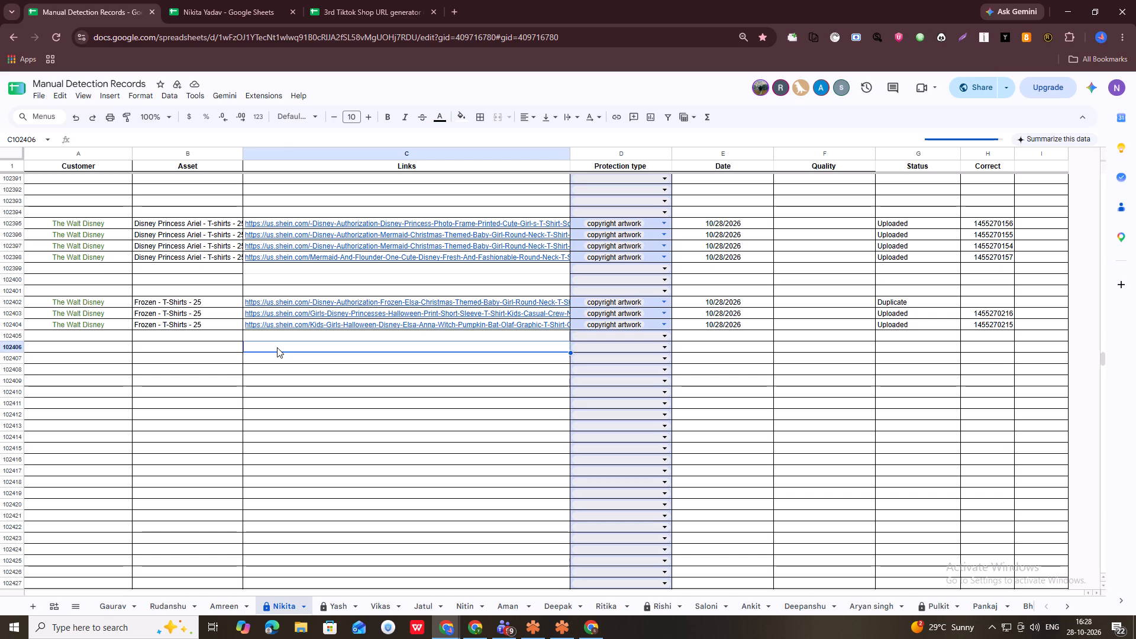
key(ctrl+v)
Enter "stitch costume" as the asset for the pajamas link in row 102406.
key(Left)
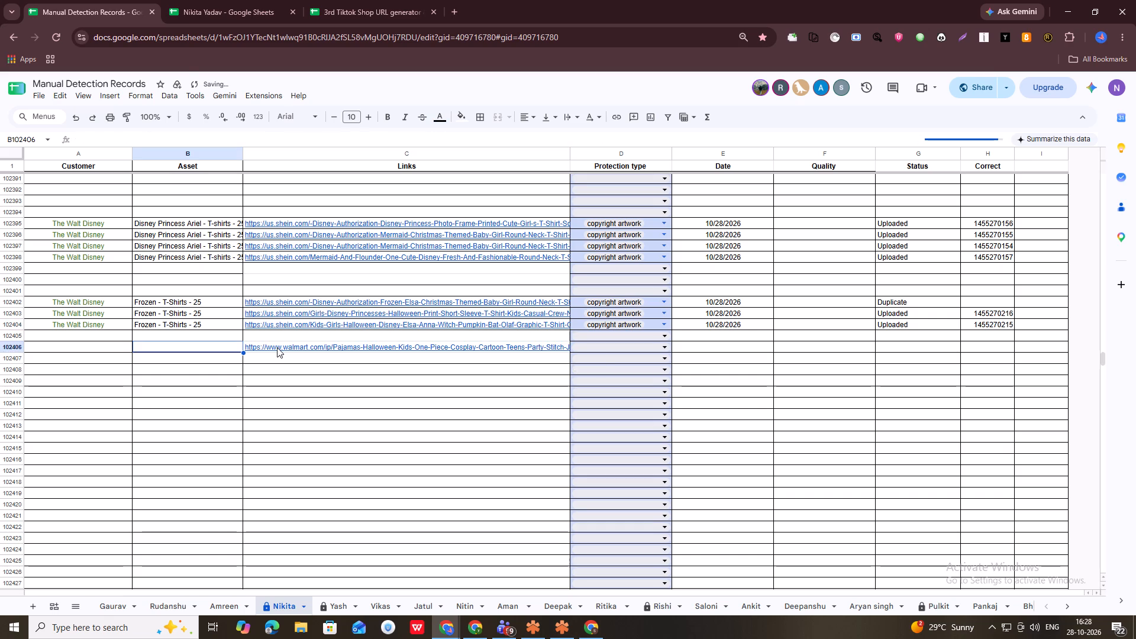
text(stitch s)
key(BackSpace)
text(costume)
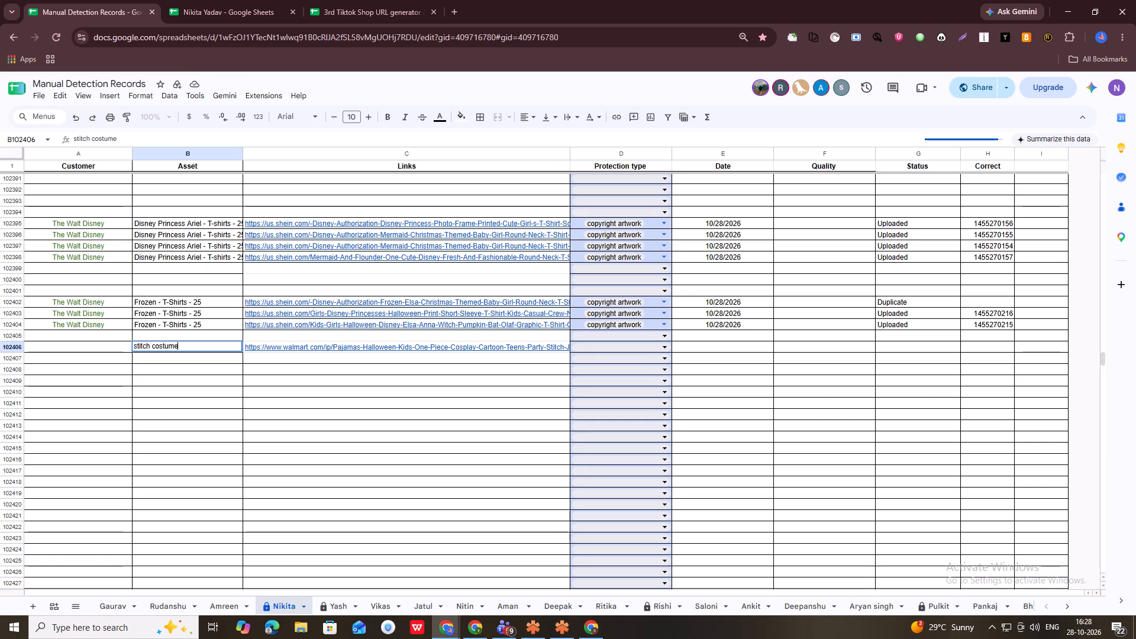
key(Right)
Copy the protection type copyright artwork and date 10/28/2026 from the last Frozen - T-Shirts row into row 102406.
key(Right)
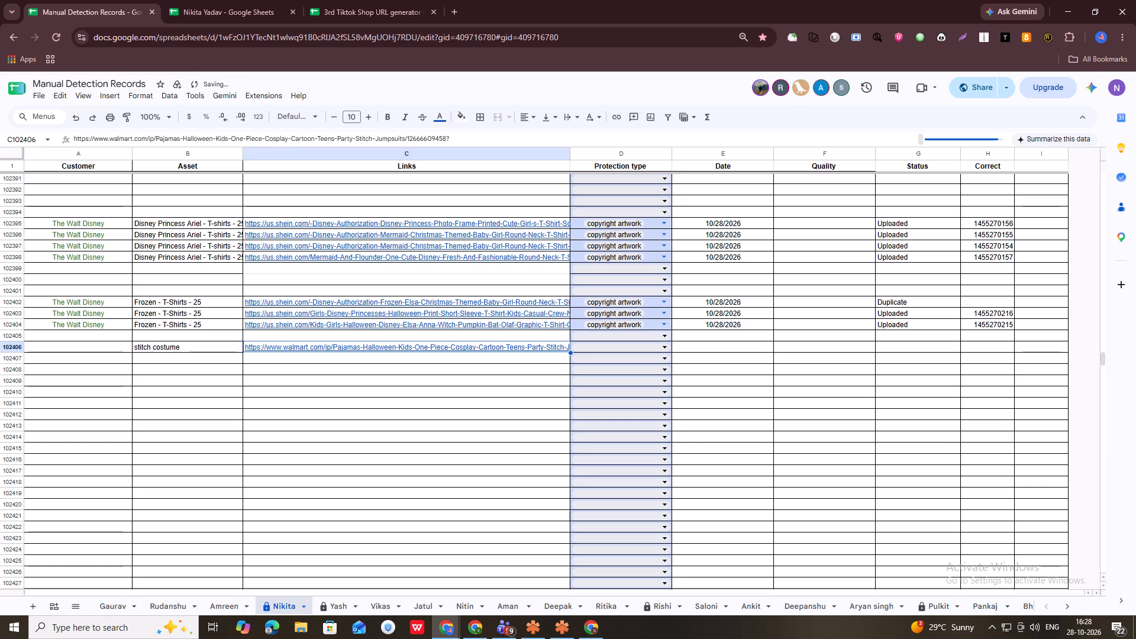
key(Right)
key(Left)
key(ctrl+Up)
key(shift+Right)
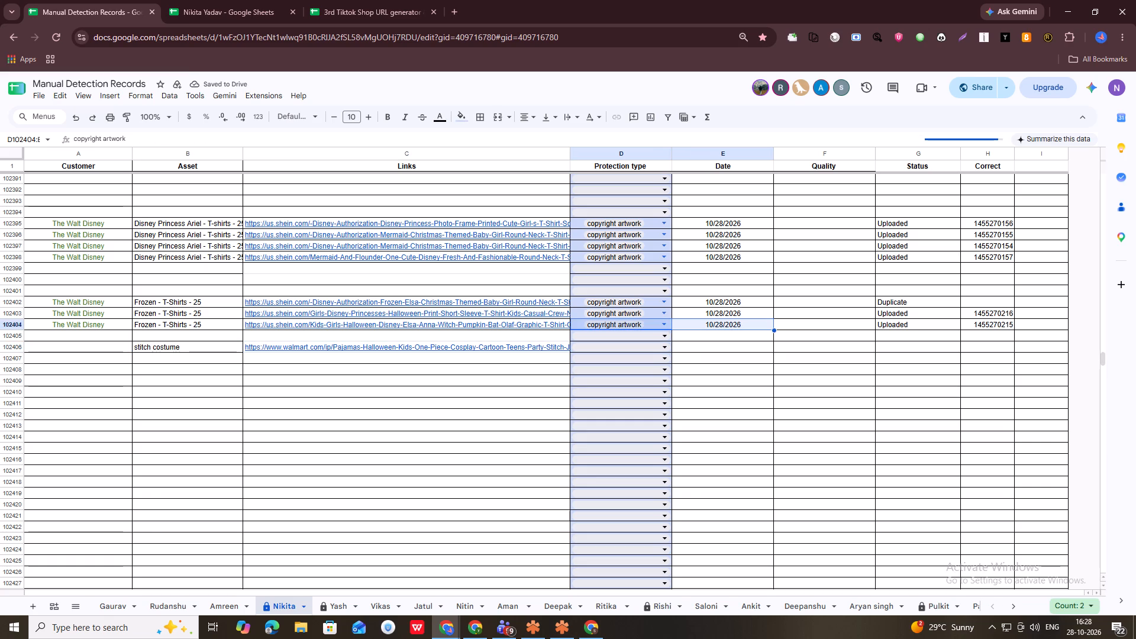
key(ctrl+c)
key(Down)
key(Down)
key(ctrl+v)
key(Down)
key(Left)
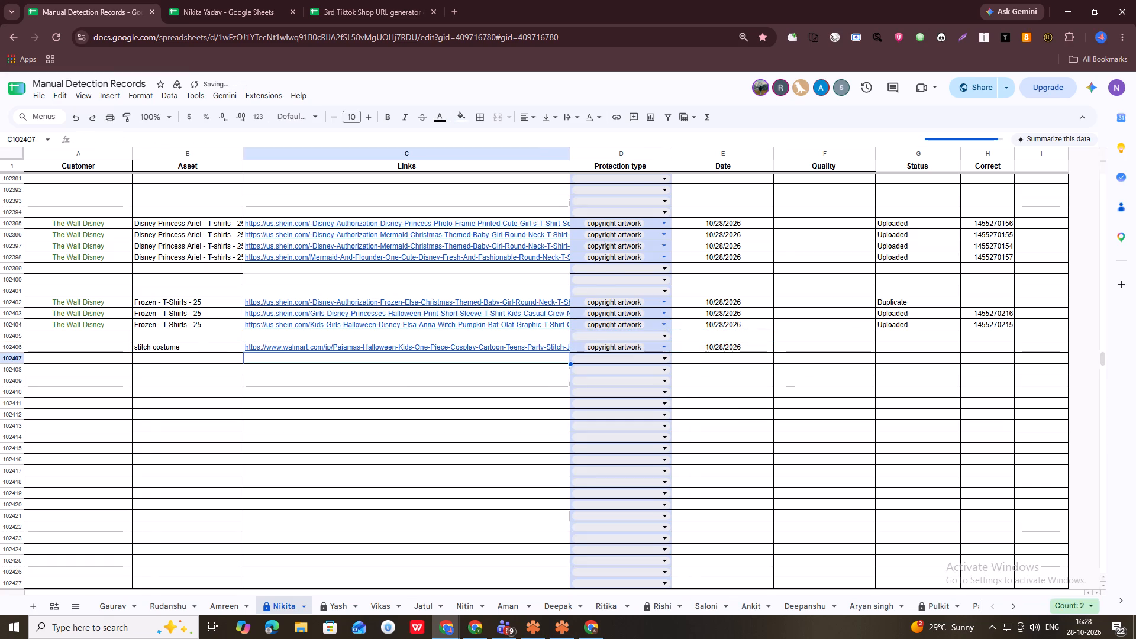
In 626 Sellers to Scrap, record "yes" and the comment "stitch costume" for the seller in row 73.
key(alt+Tab)
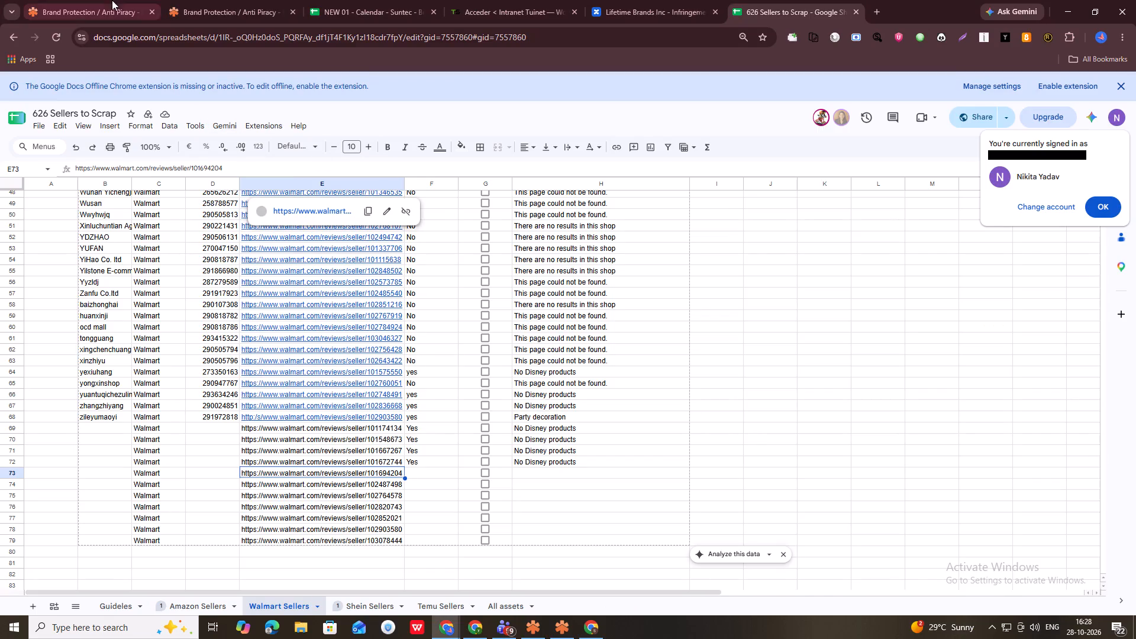
click(428, 474)
text(yes)
key(Right)
key(Right)
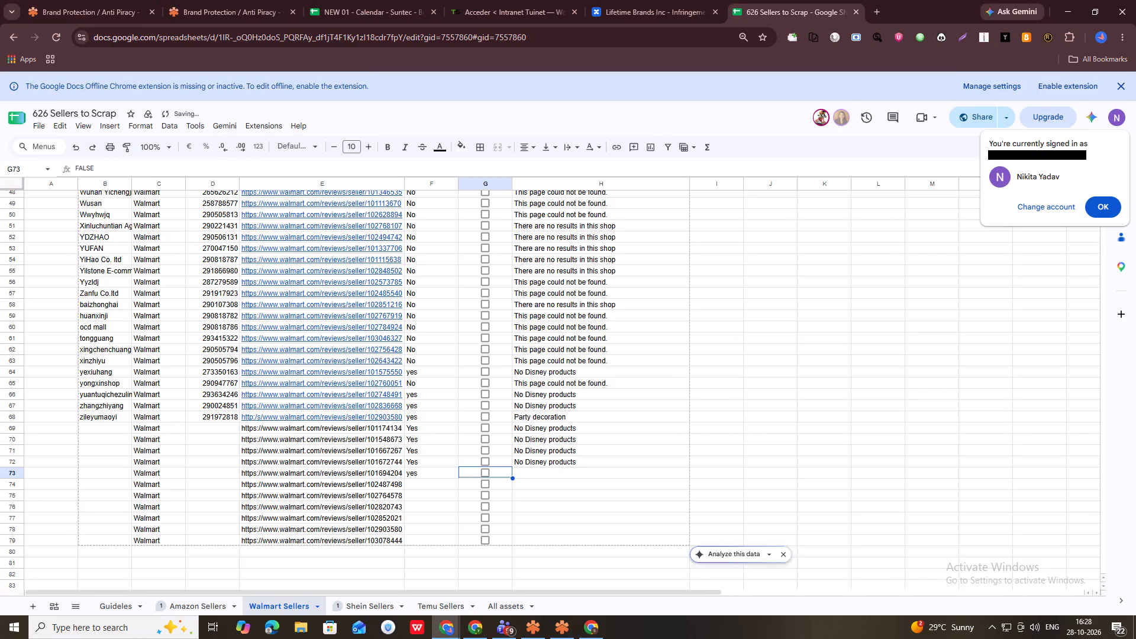
key(Right)
key(Left)
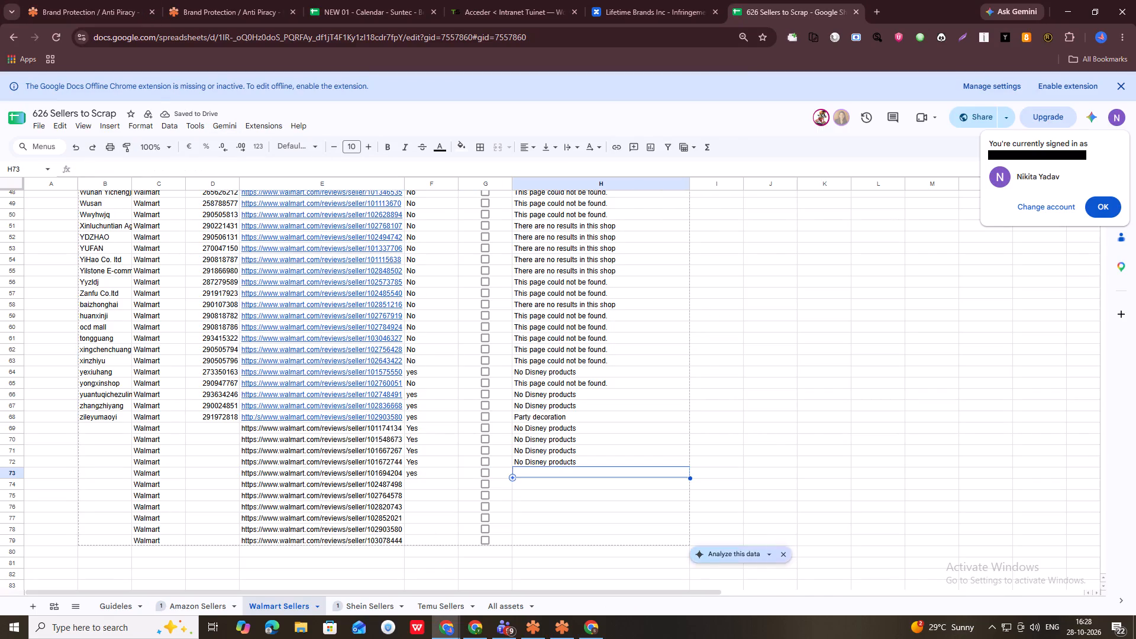
text(stitch costume)
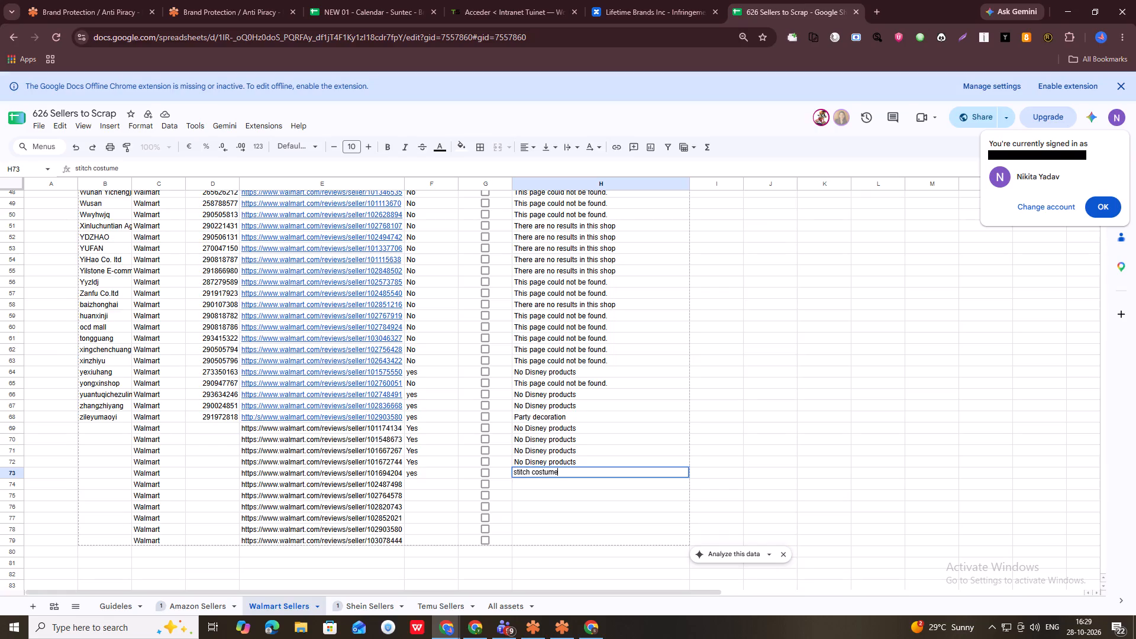
key(Down)
key(Left)
Copy the Unisex-Baby Romper Animal Onesie product address into Links row 102407 of Manual Detection Records.
key(alt+Tab)
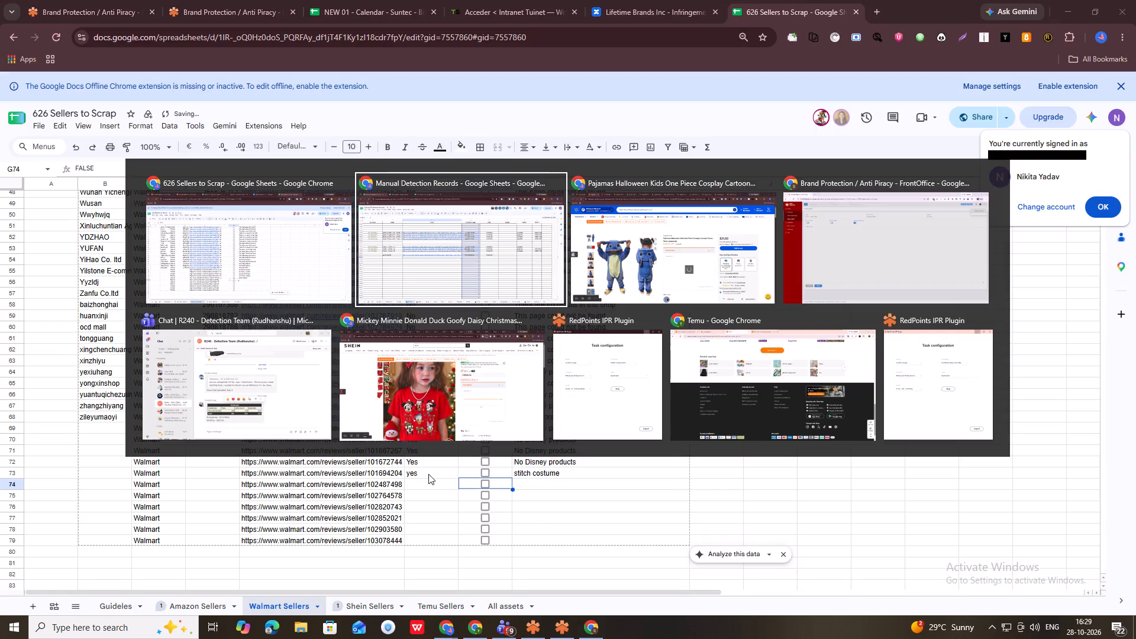
key(alt+Tab)
key(alt+Tab)
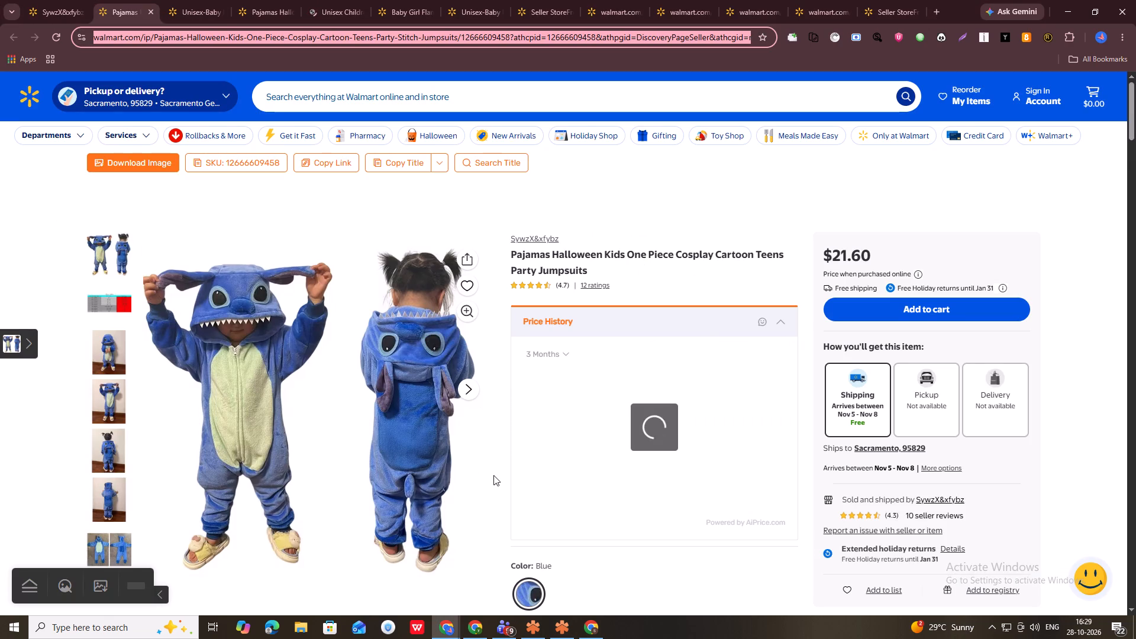
click(200, 0)
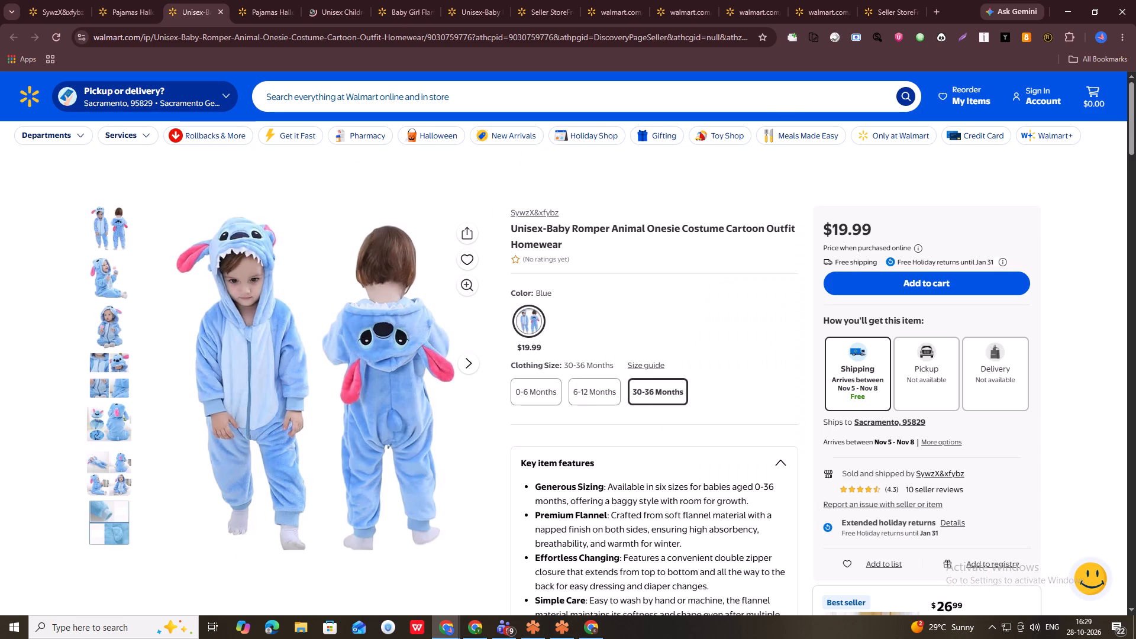
click(236, 40)
key(ctrl+c)
key(ctrl+c)
key(alt+Tab)
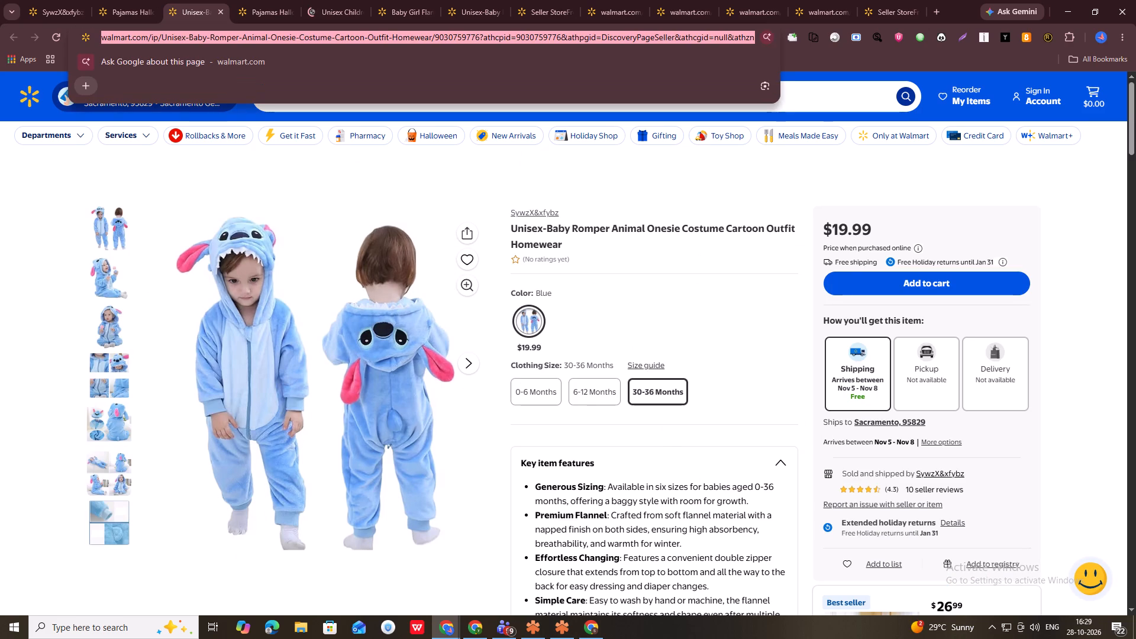
key(ctrl+v)
Copy the address of the second opened Pajamas Halloween Kids One Piece page into Links row 102408.
key(Down)
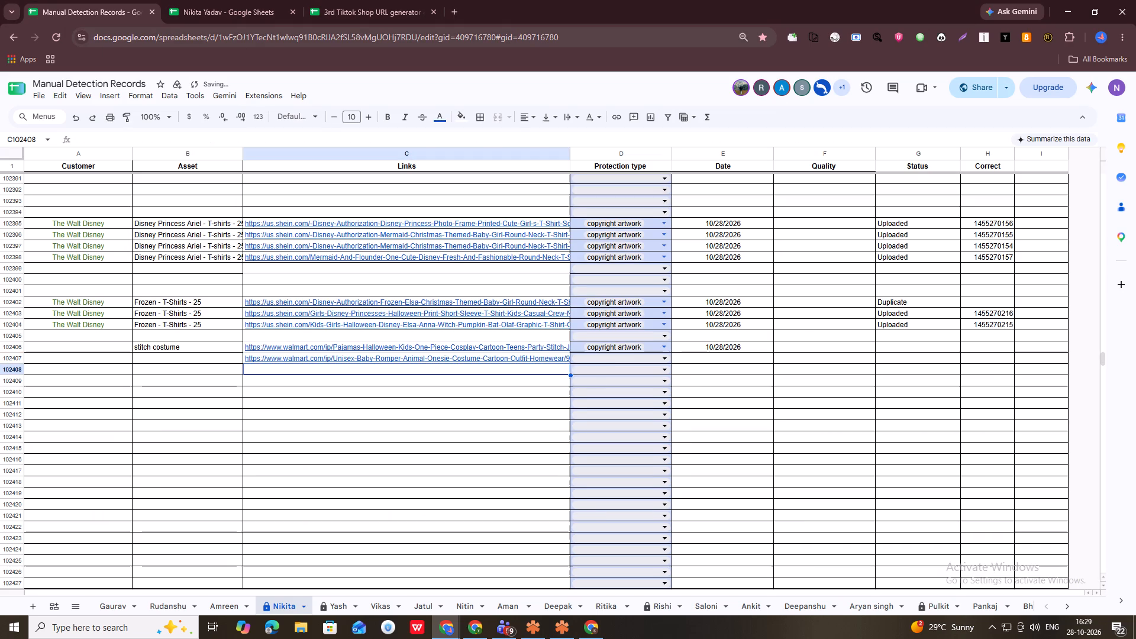
key(alt+Tab)
key(ctrl+Tab)
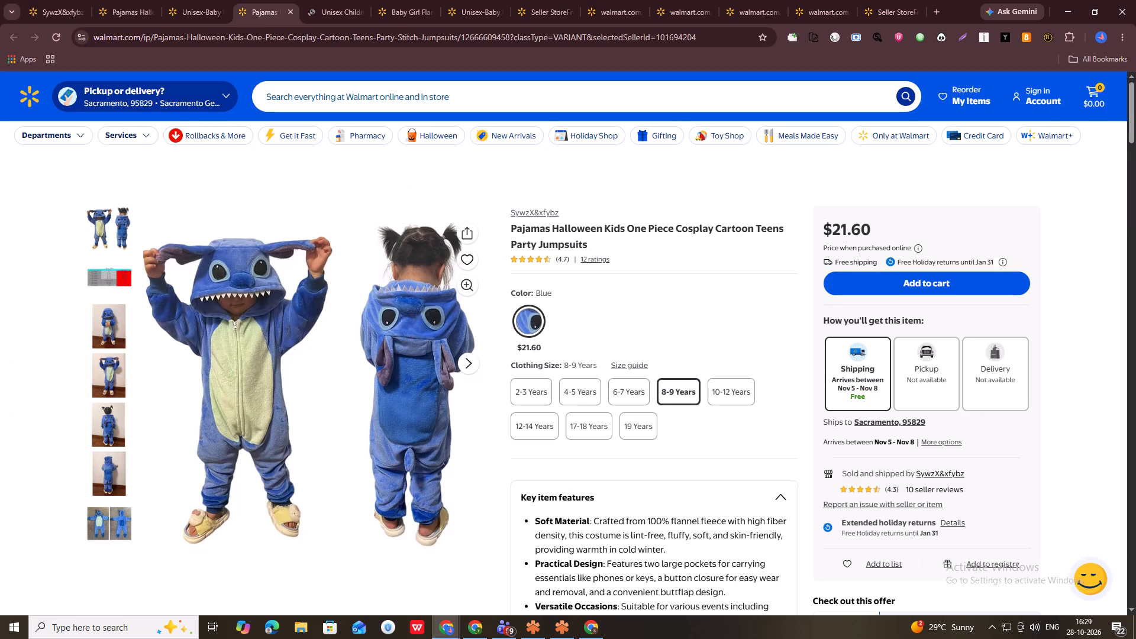
click(251, 38)
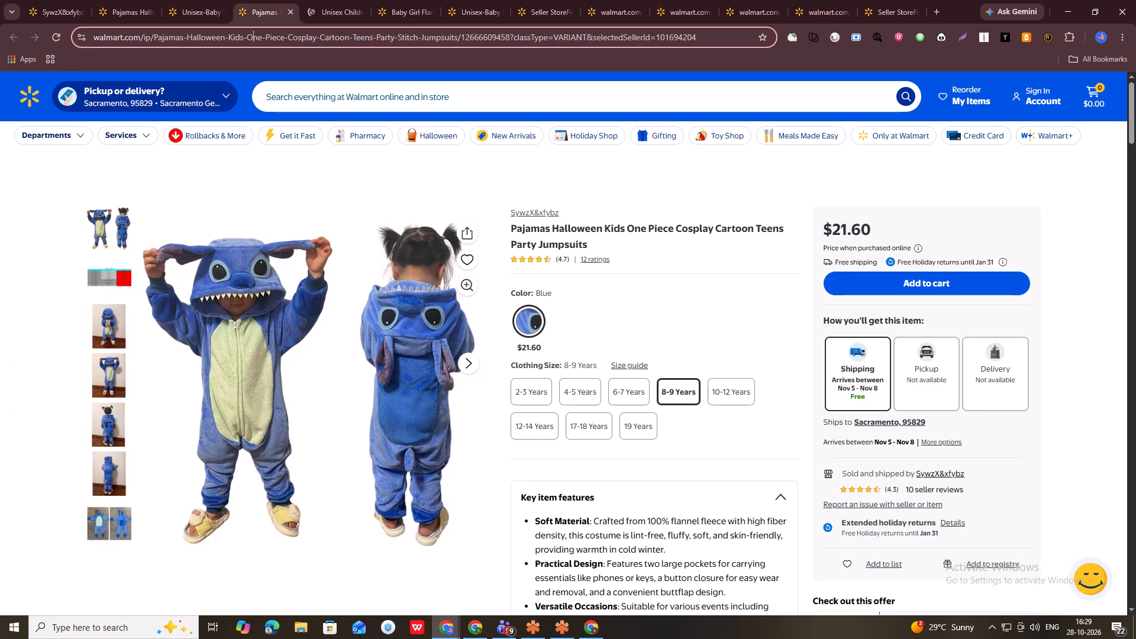
key(ctrl+c)
key(ctrl+c)
key(alt+Tab)
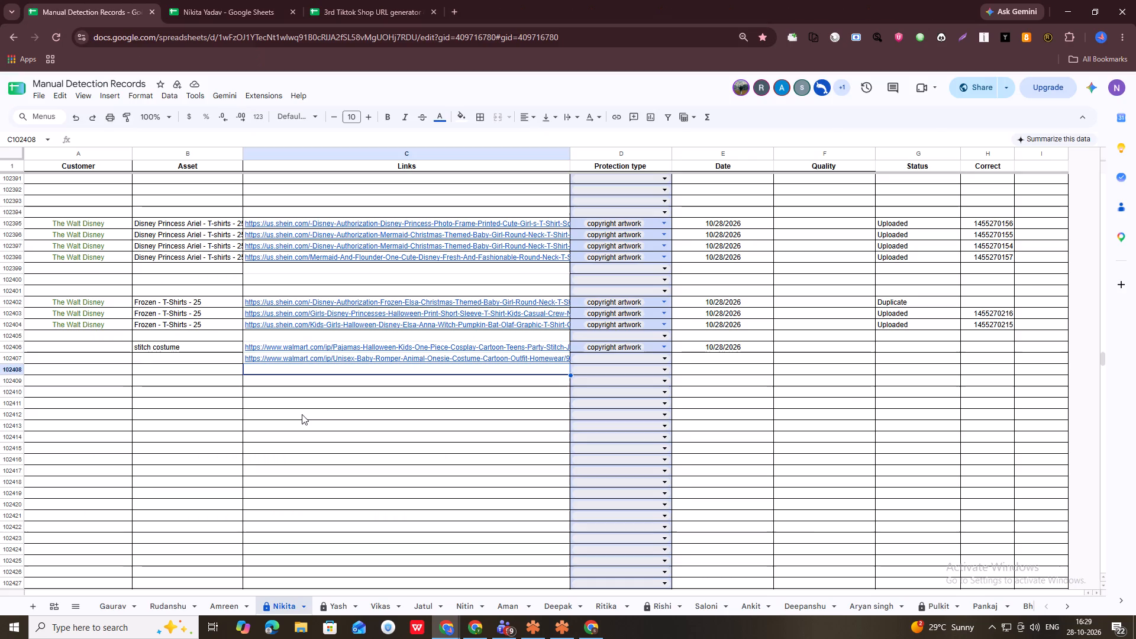
key(ctrl+v)
Search the sheet for the newly pasted pajamas address and compare it with the link in row 102406.
key(ctrl+f)
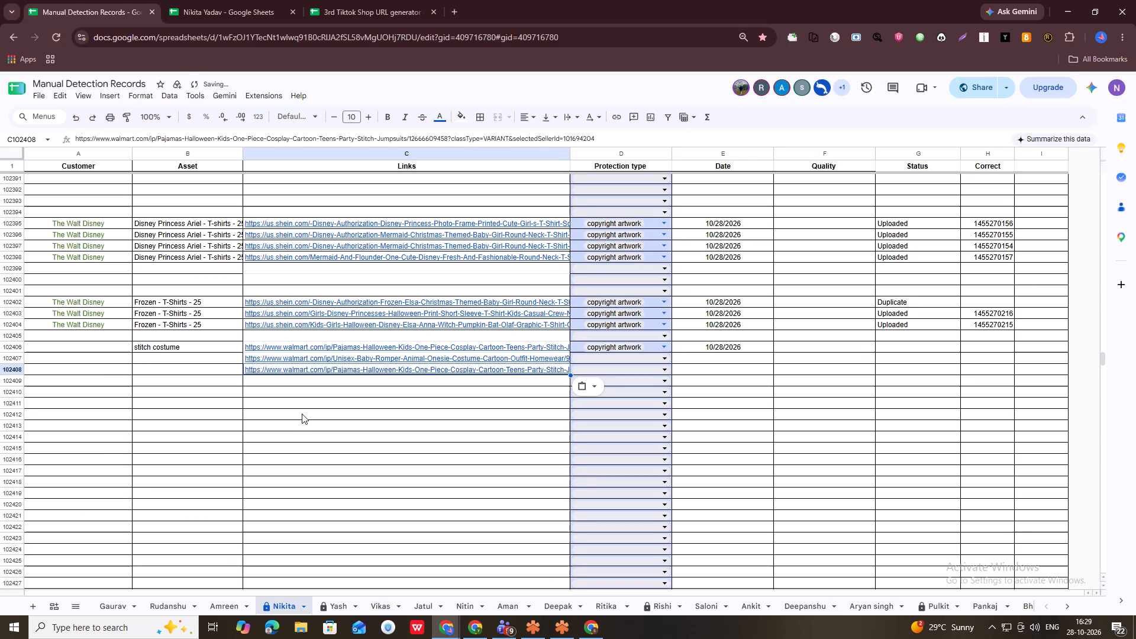
key(ctrl+v)
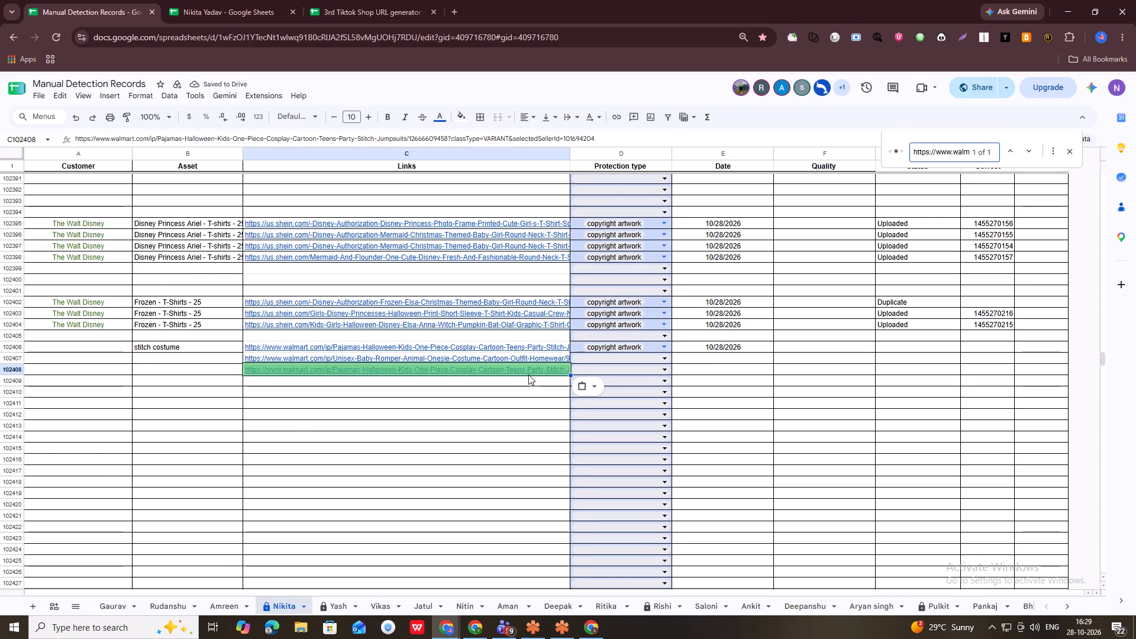
click(526, 346)
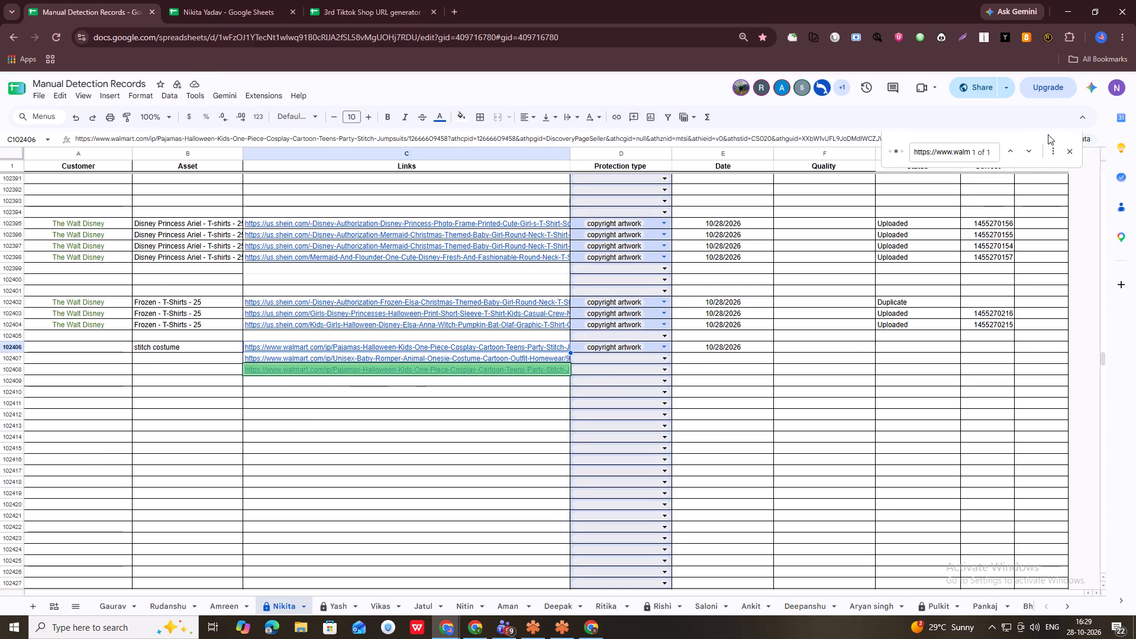
click(1071, 149)
Copy the Unisex Children Pajamas Halloween Christmas product address into Links row 102409 of Manual Detection Records.
click(459, 384)
key(alt+Tab)
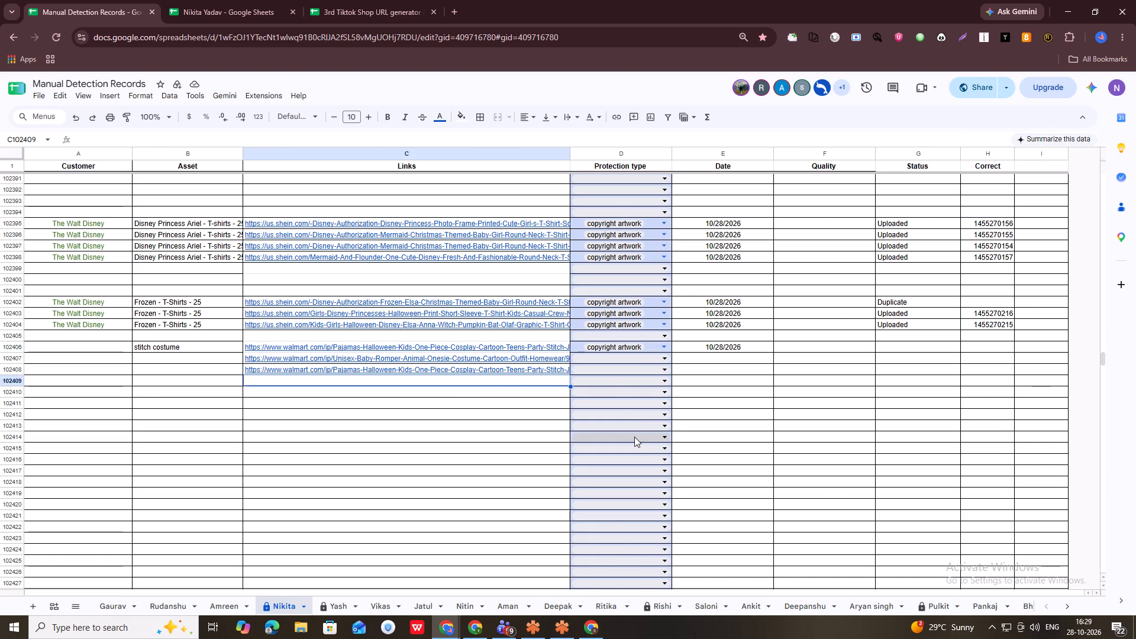
key(ctrl+Tab)
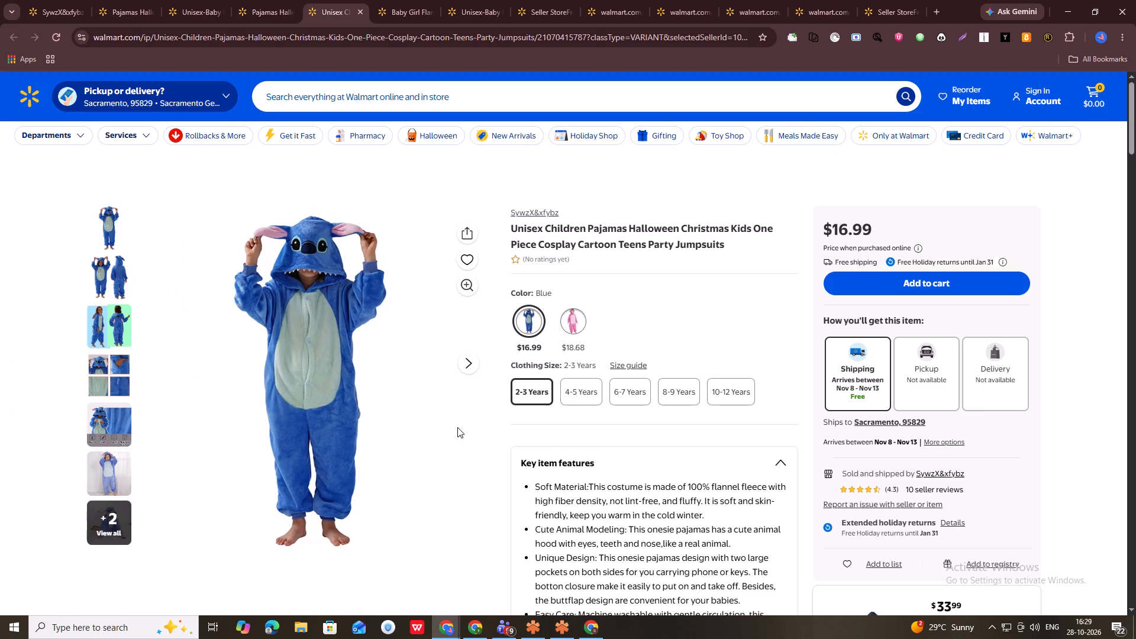
click(447, 39)
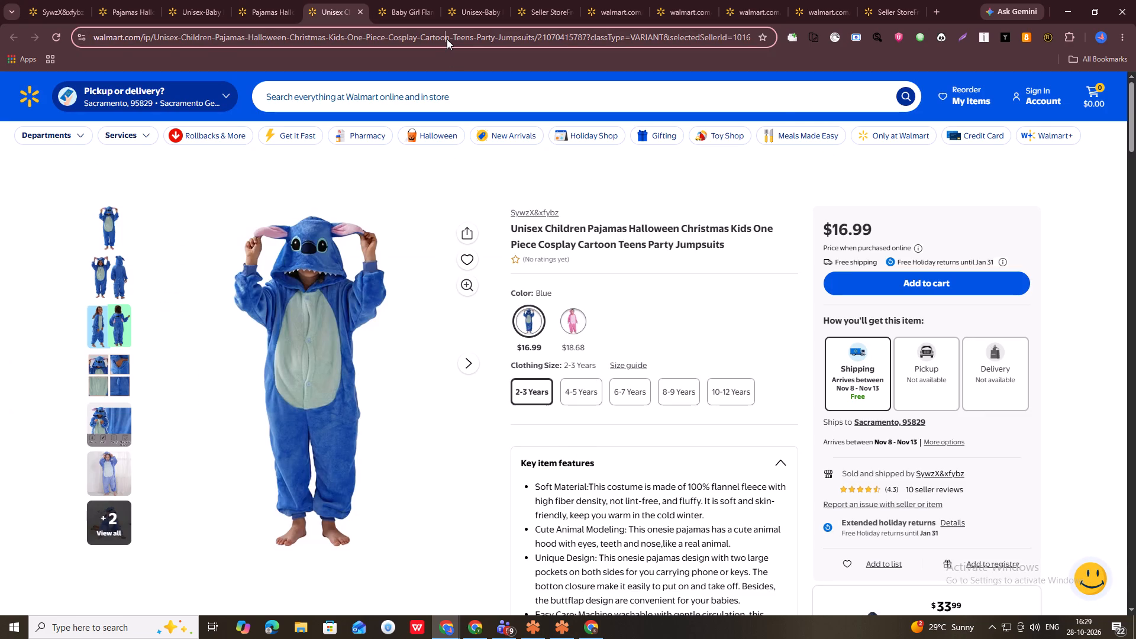
key(ctrl+c)
key(ctrl+c)
key(ctrl+c)
key(alt+Tab)
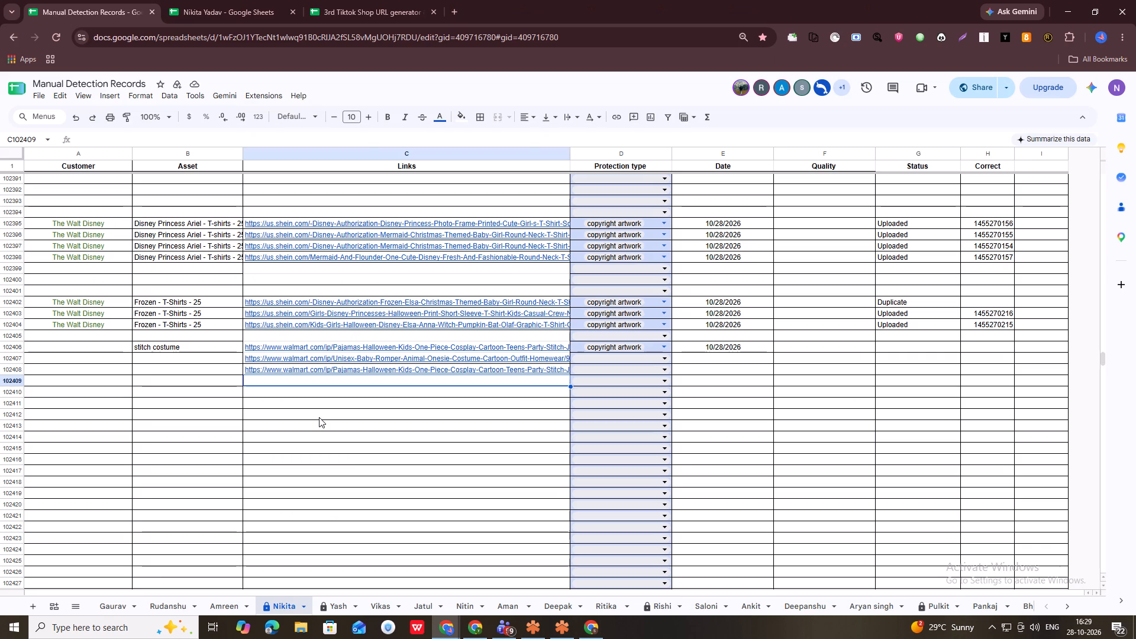
key(ctrl+v)
Copy the Baby Girl Flannel Cartoon Animal Romper product address into Links row 102410 of Manual Detection Records.
click(330, 396)
key(alt+Tab)
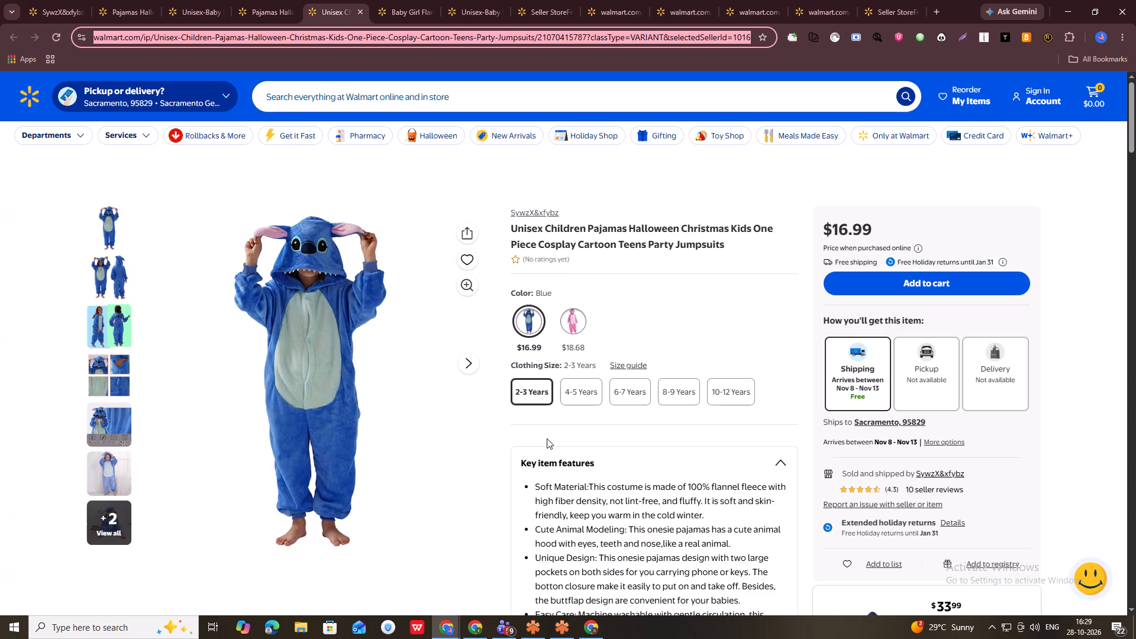
key(ctrl+Tab)
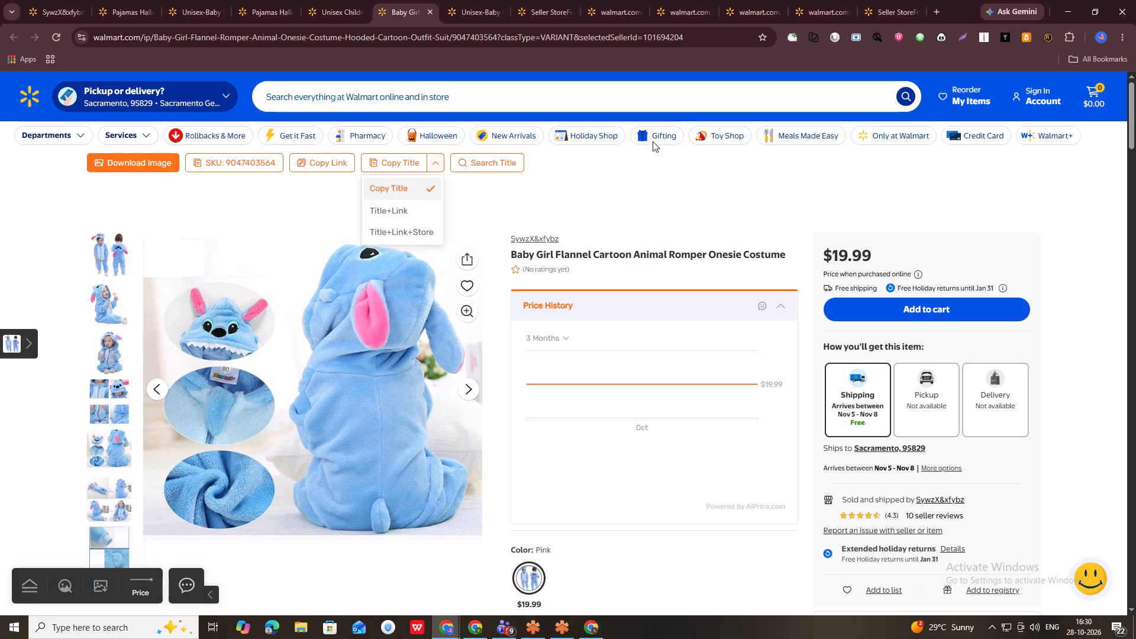
click(340, 33)
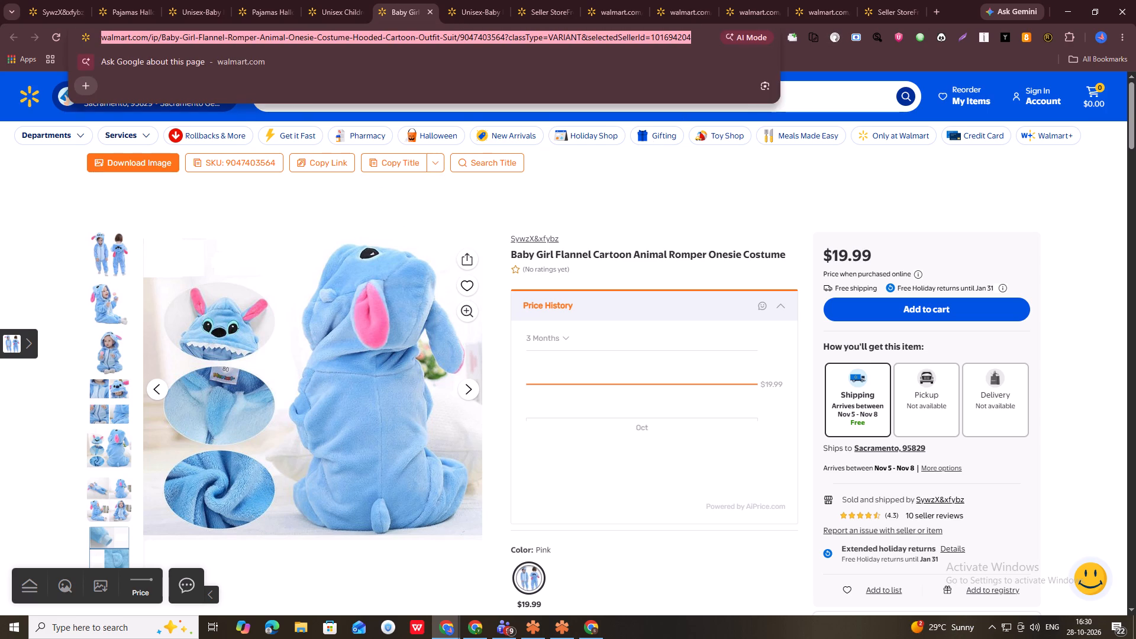
key(ctrl+c)
key(ctrl+c)
key(ctrl+c)
key(ctrl+c)
key(alt+Tab)
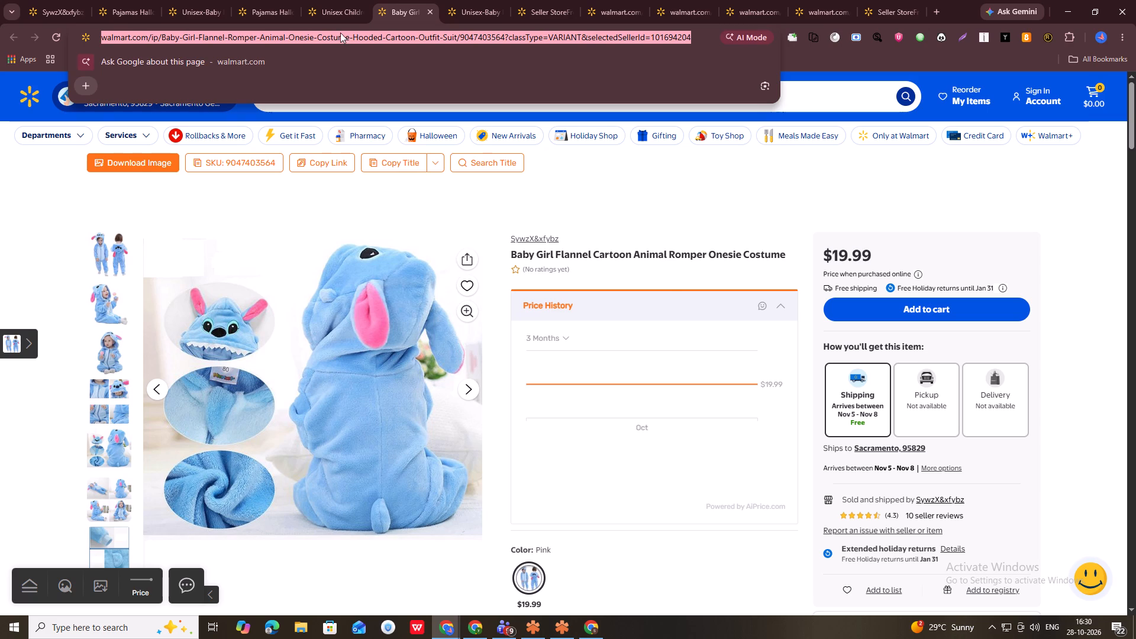
key(ctrl+v)
key(Down)
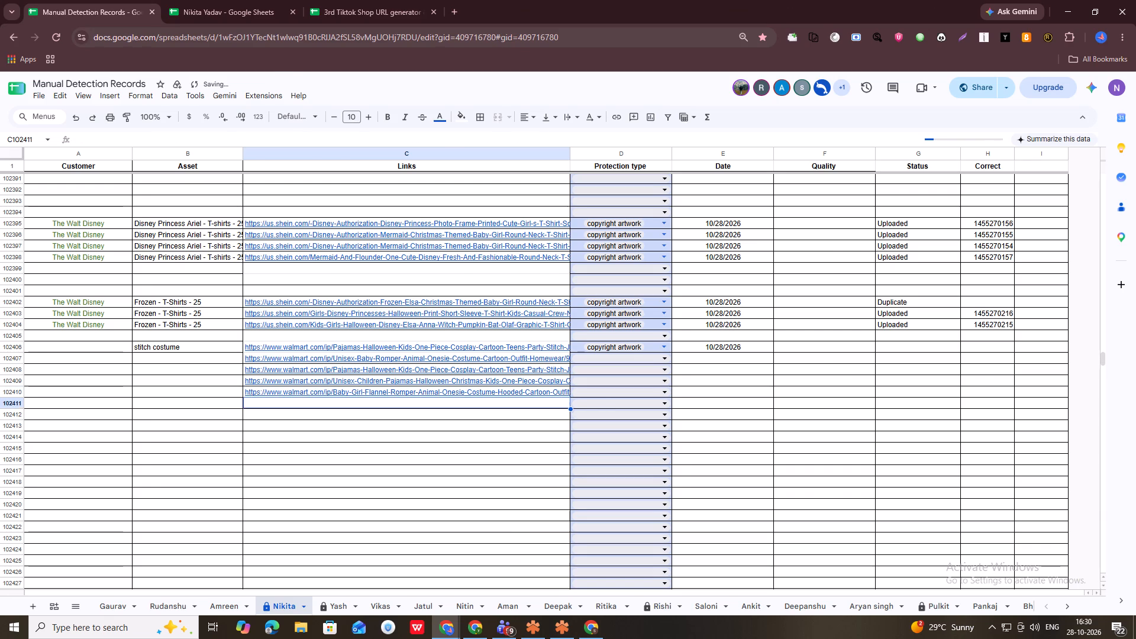
Copy the Unisex-Baby Romper Animal Onesie Costume product address into Links row 102411 of Manual Detection Records.
key(alt+Tab)
key(ctrl+Tab)
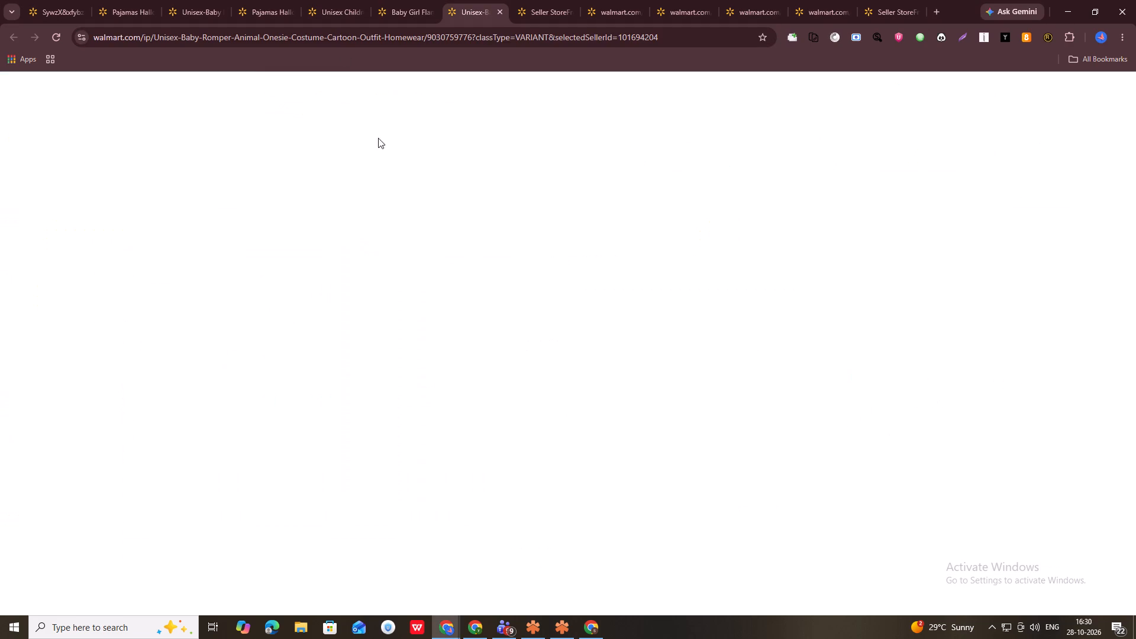
click(283, 42)
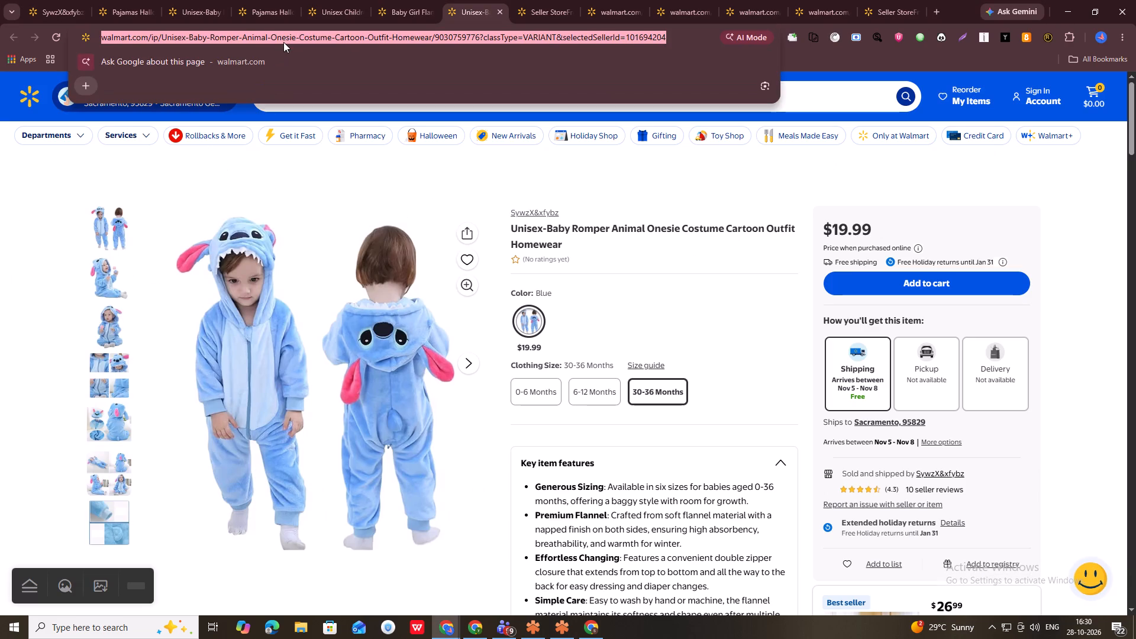
key(ctrl+c)
key(ctrl+c)
key(ctrl+c)
key(alt+Tab)
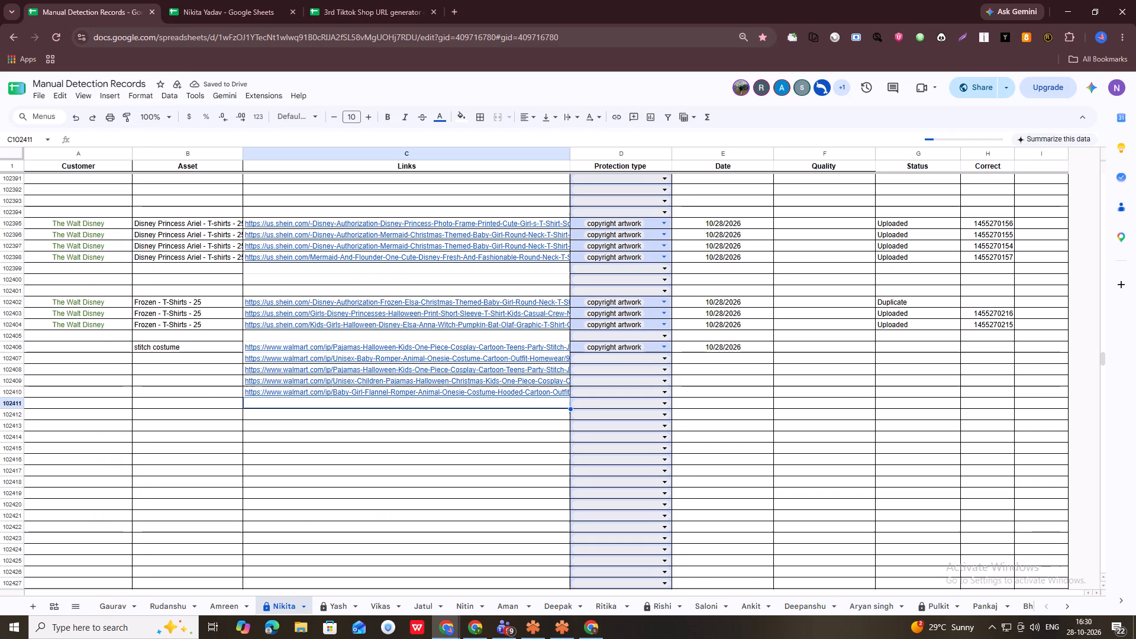
key(ctrl+v)
key(Down)
Close all the opened SywzX&xfybz product pages and that seller's storefront, leaving seller T-YU's storefront open.
key(alt+Tab)
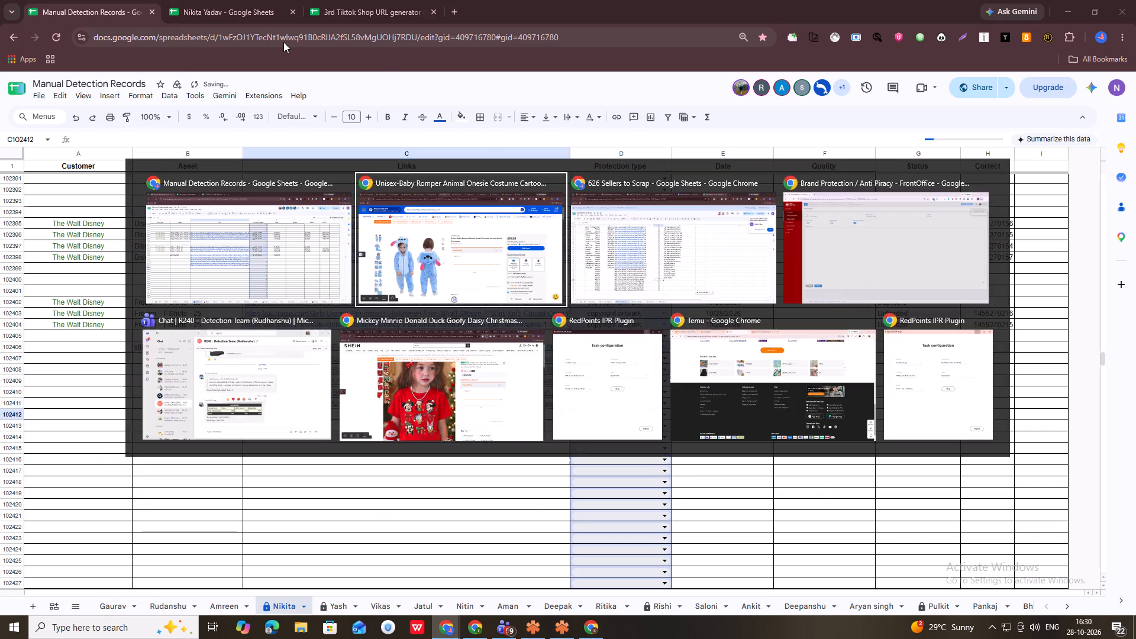
middle_click(106, 0)
middle_click(106, 0)
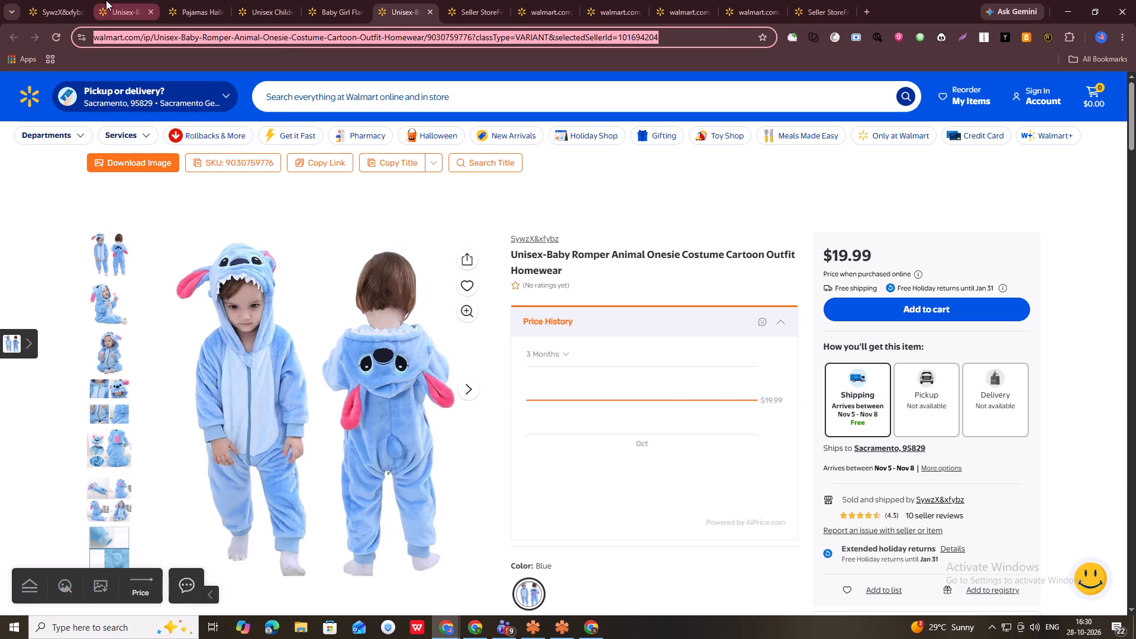
middle_click(106, 0)
middle_click(106, 0)
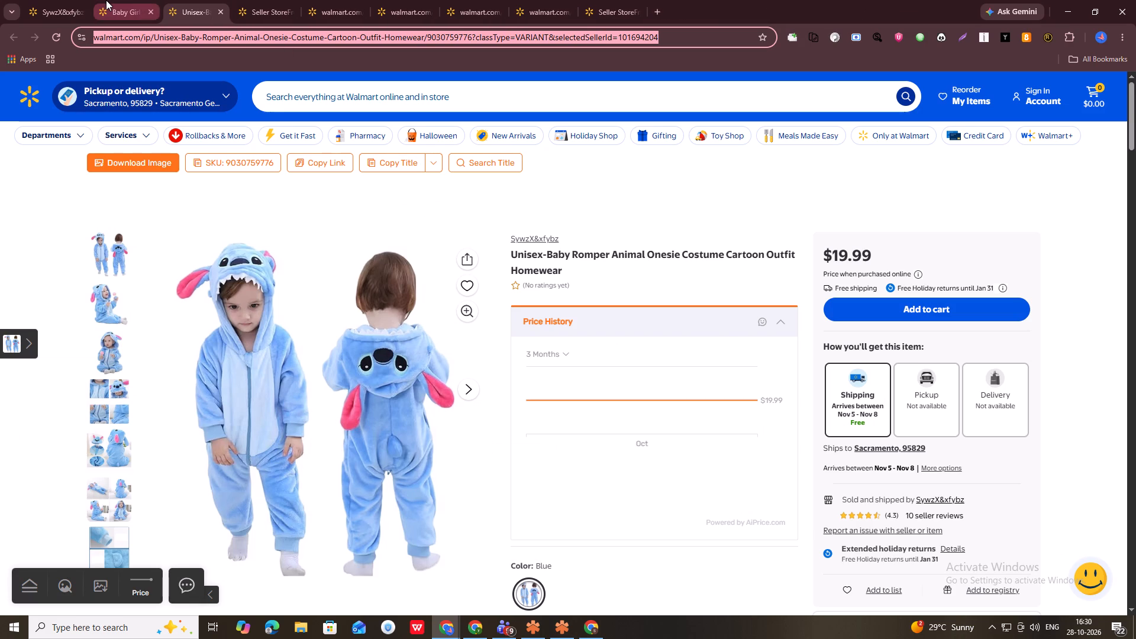
middle_click(106, 0)
middle_click(106, 0)
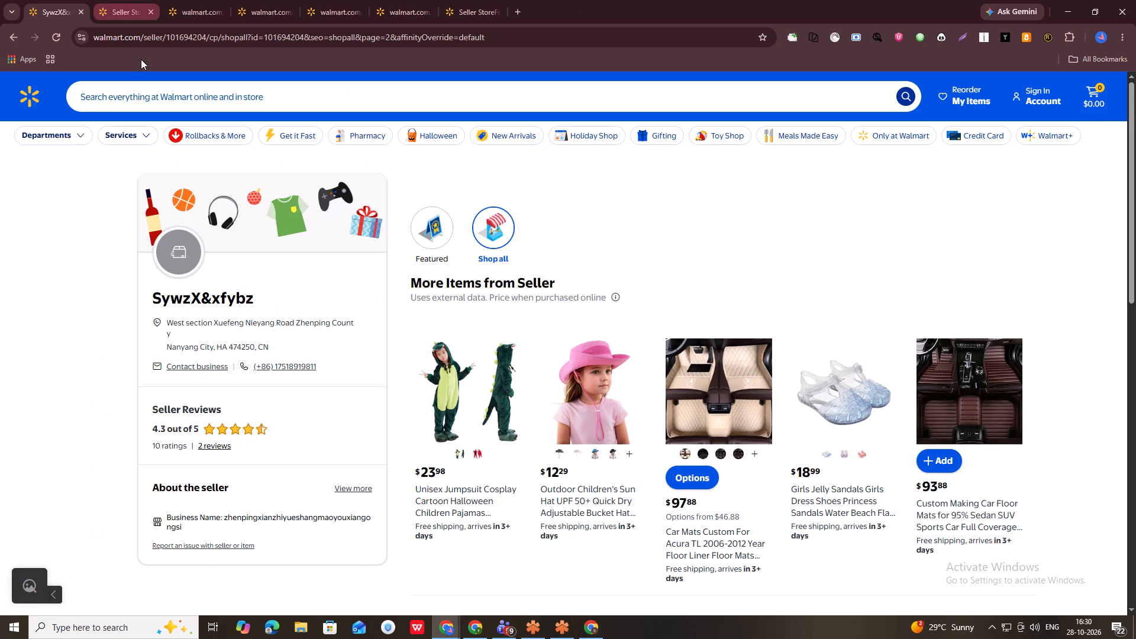
click(132, 0)
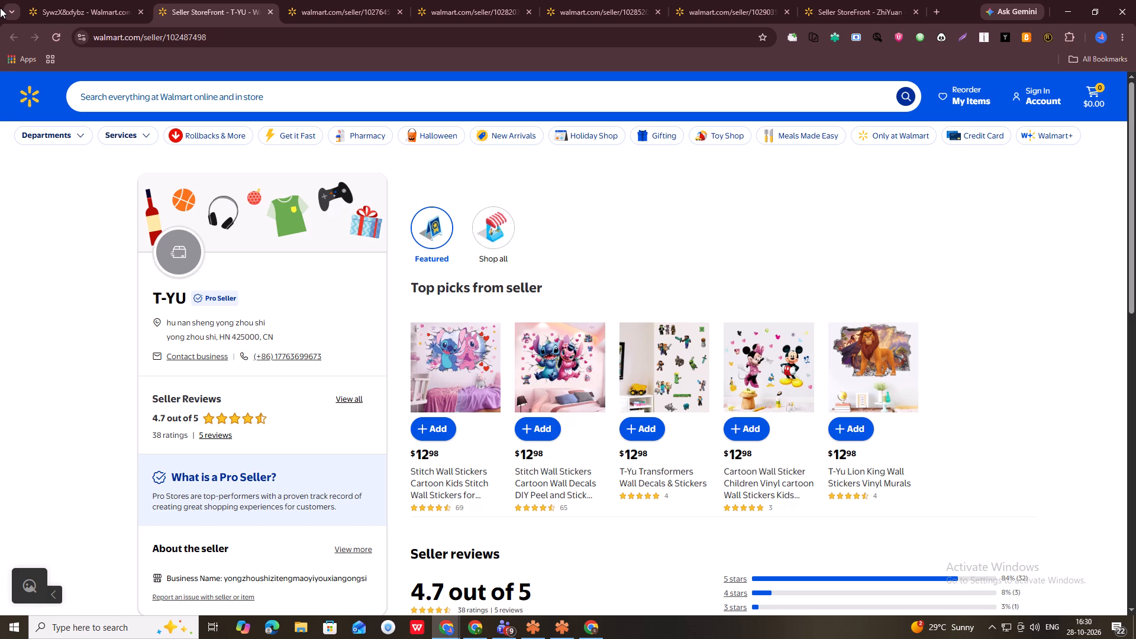
middle_click(57, 0)
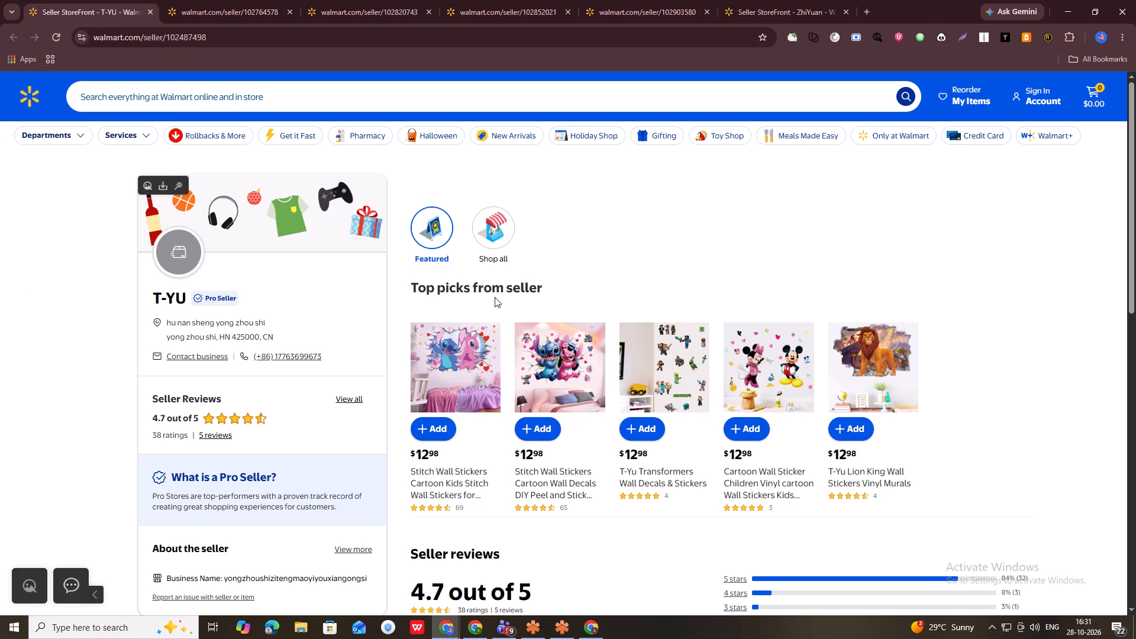
Open seller T-YU's full catalogue and examine its items for Disney products.
click(495, 234)
right_click(495, 234)
click(495, 234)
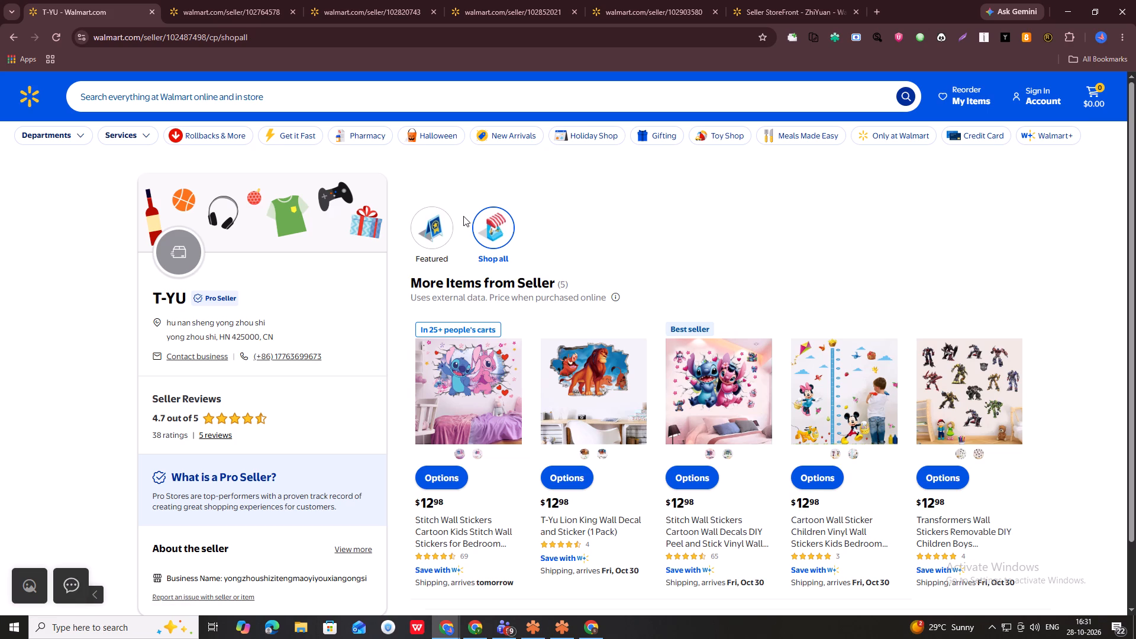
scroll(778, 348, down, 6)
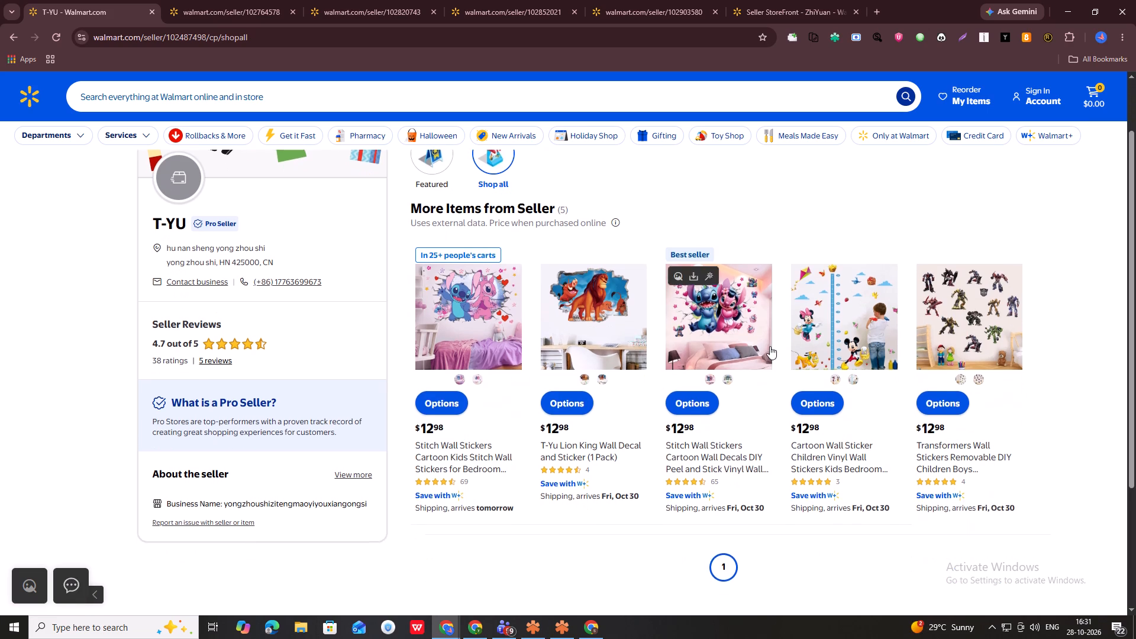
scroll(769, 346, up, 7)
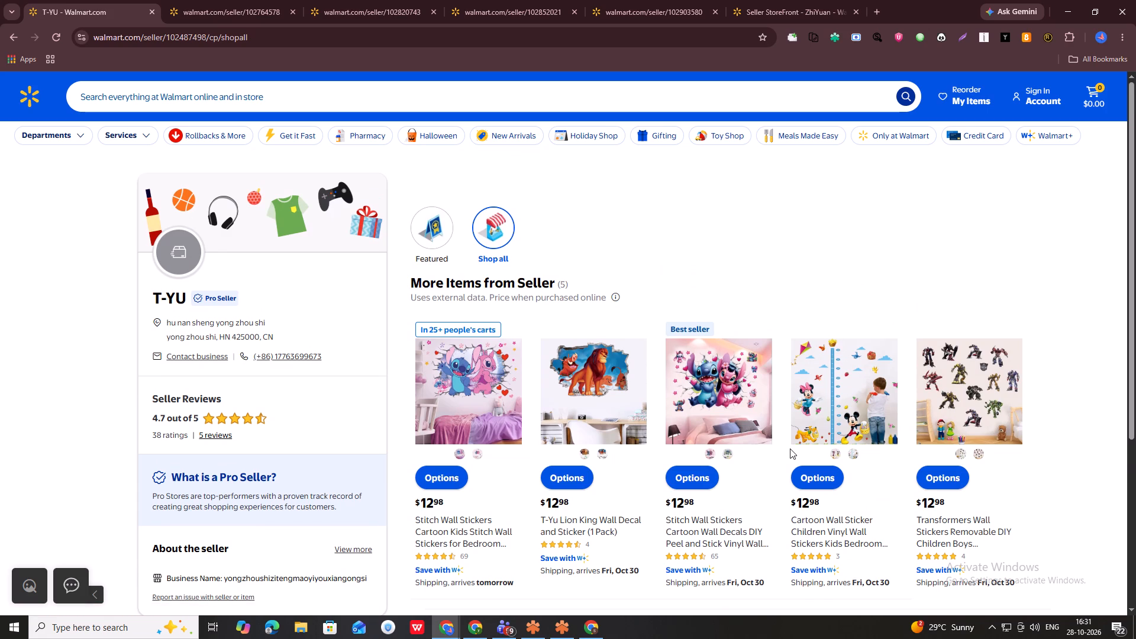
click(495, 235)
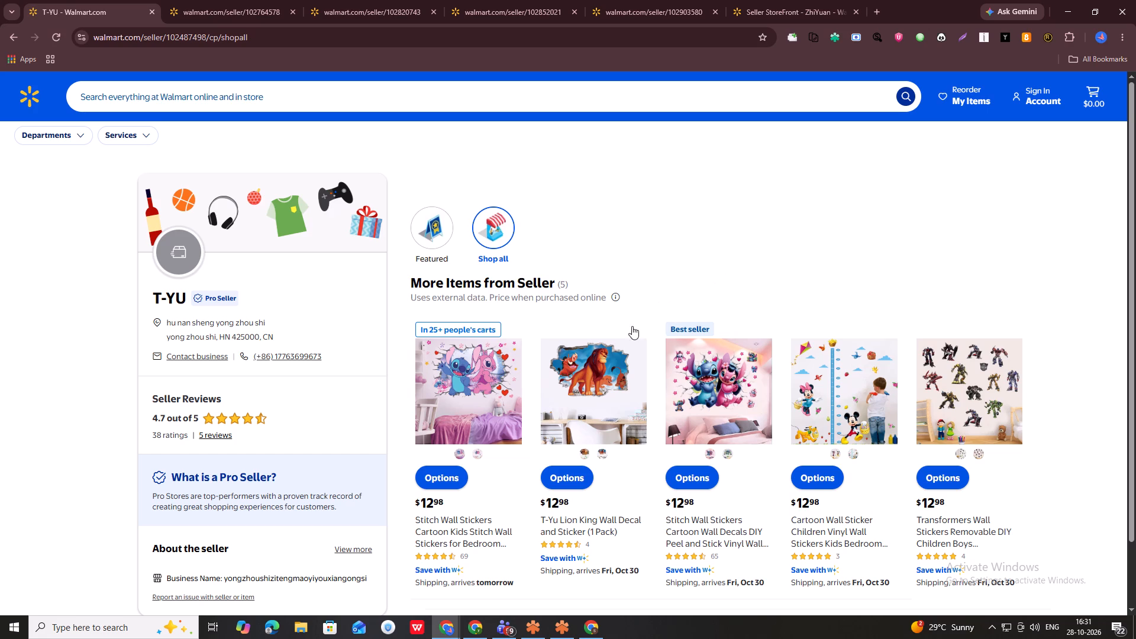
scroll(553, 411, down, 7)
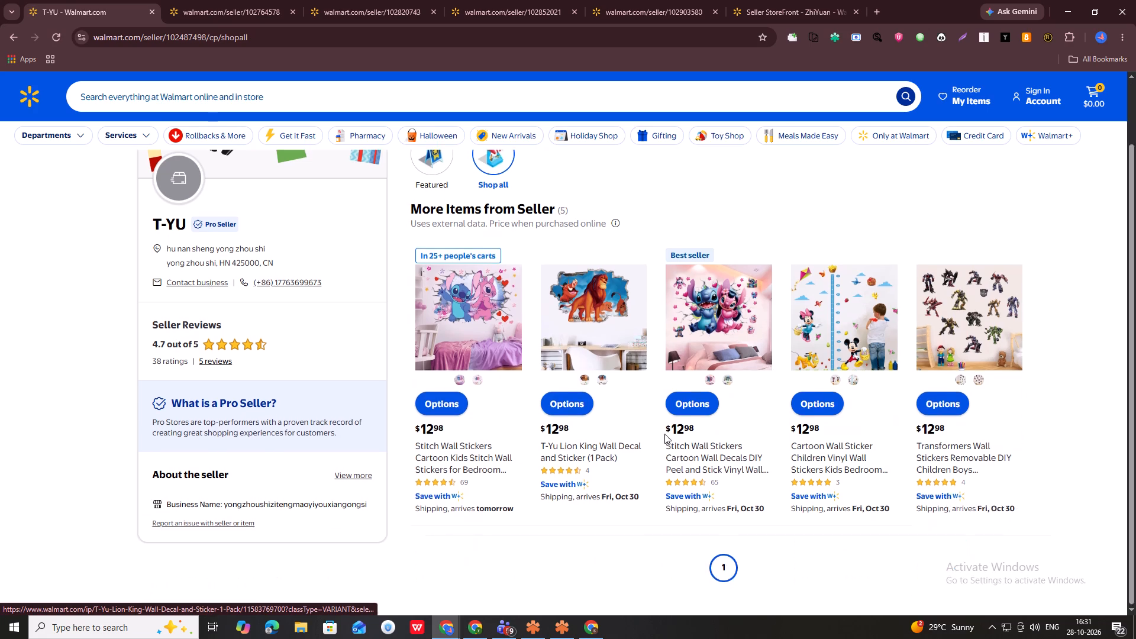
scroll(664, 434, down, 7)
scroll(666, 434, up, 8)
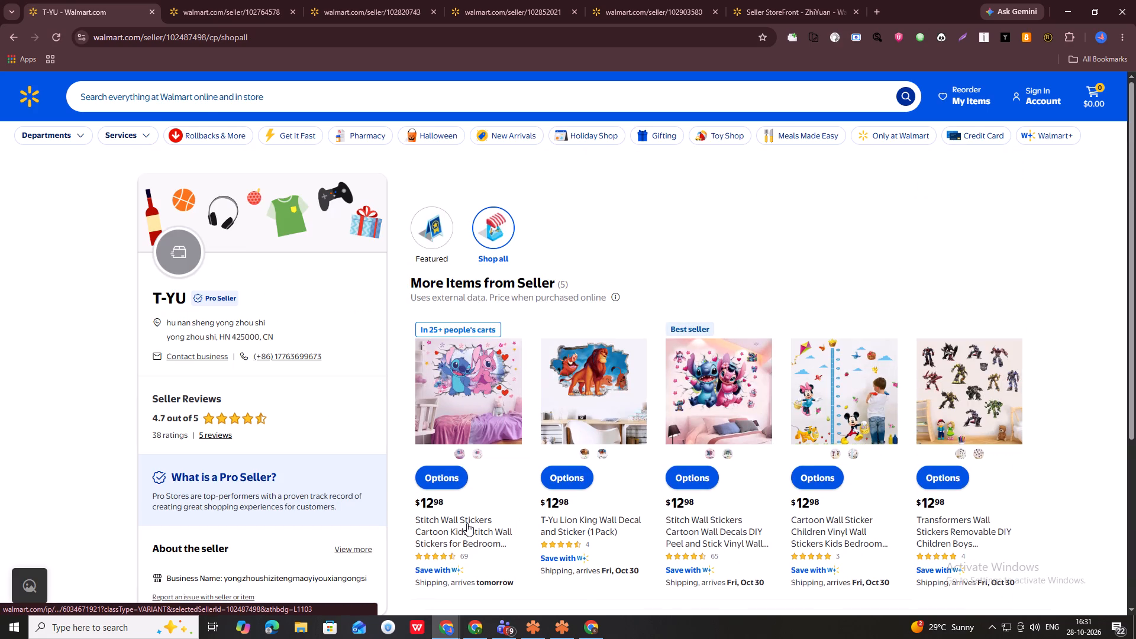
Open T-YU's two Stitch wall sticker listings and the cartoon children's wall sticker listing in separate tabs, and view the first Stitch one.
ctrl+click(467, 523)
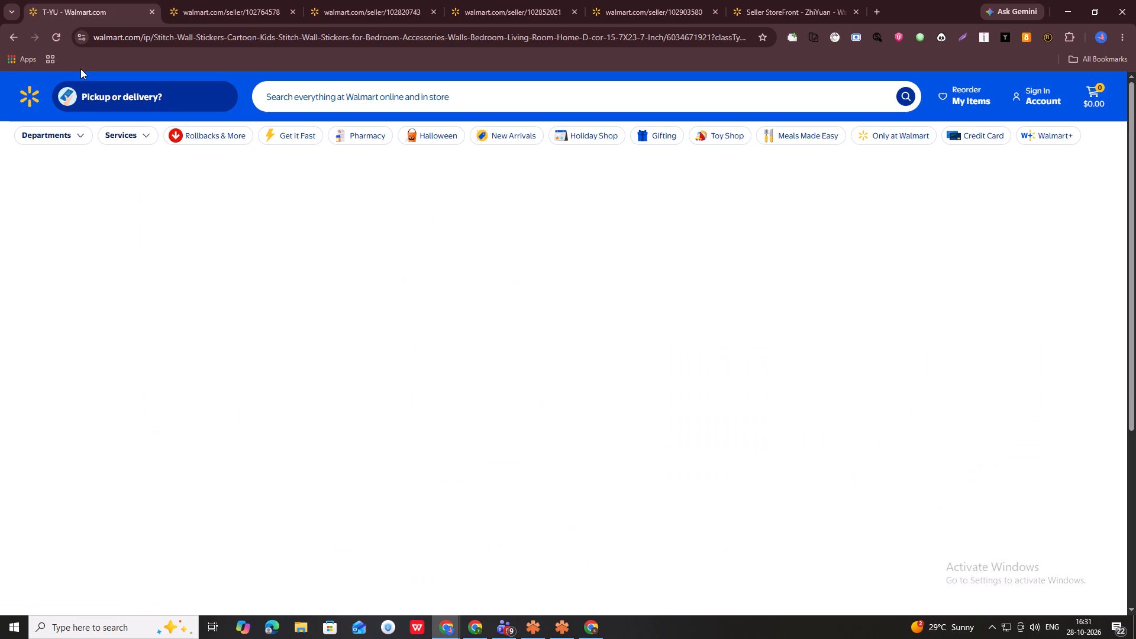
click(11, 34)
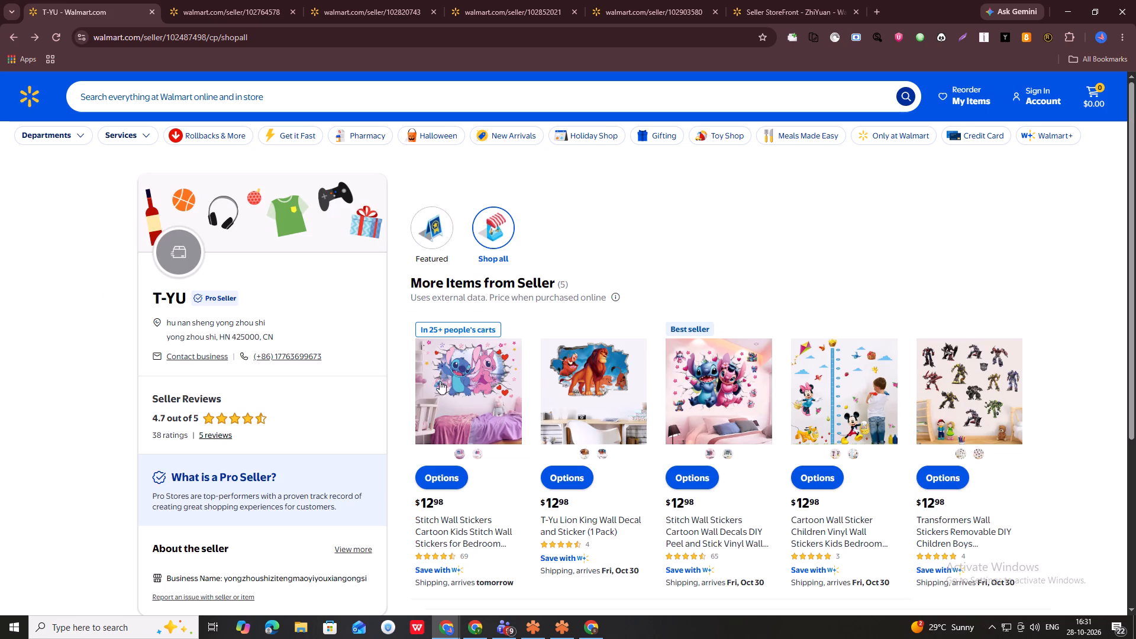
middle_click(458, 538)
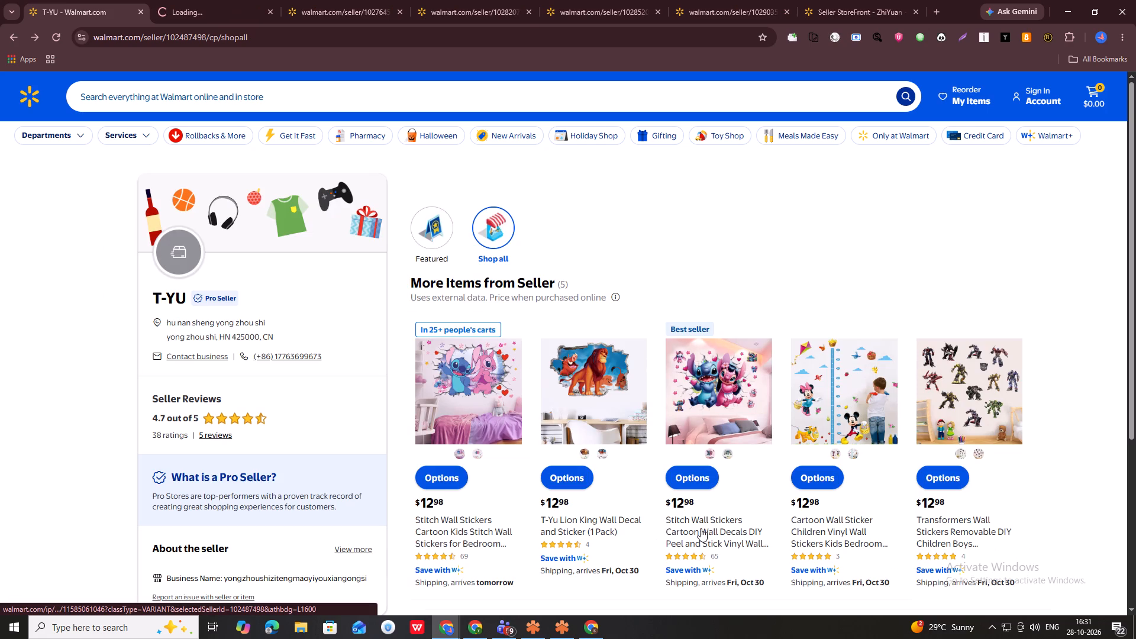
middle_click(701, 528)
middle_click(850, 534)
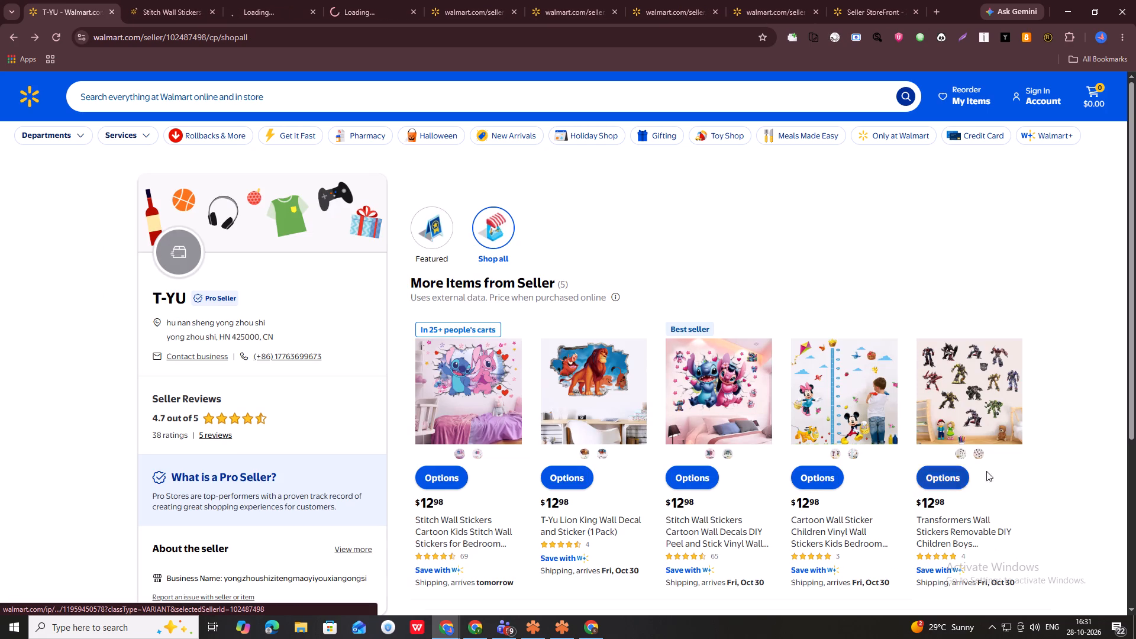
scroll(1022, 463, down, 6)
scroll(833, 461, up, 7)
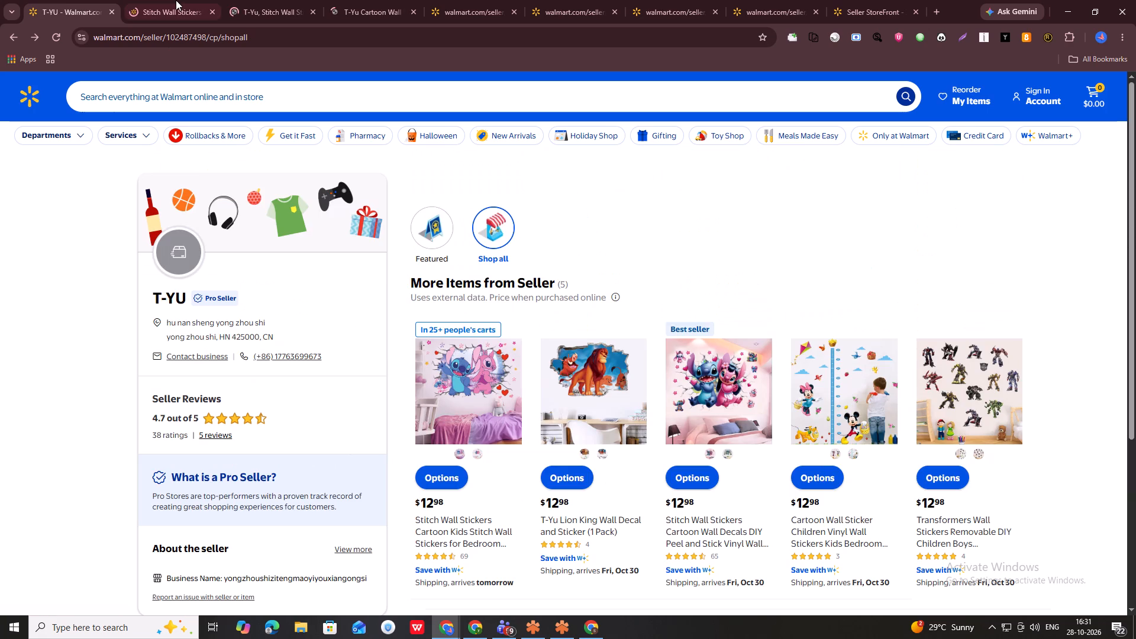
click(176, 0)
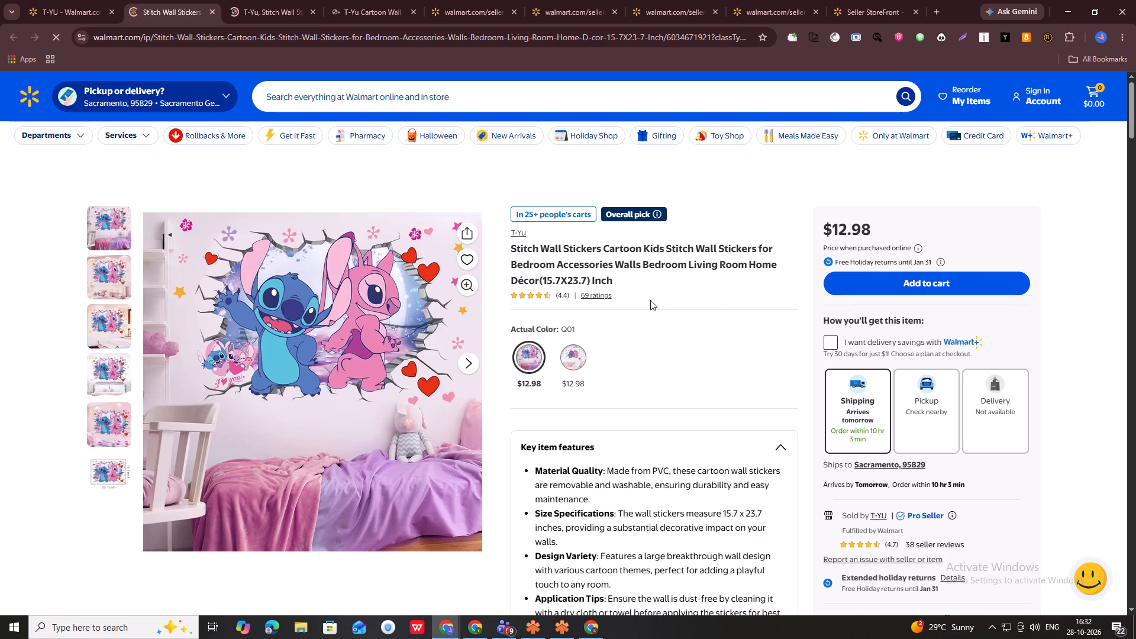
Switch to the Red Points New Incident form, search its assets for "stitch", and examine the Lilo & Stitch categories for one matching wall stickers.
key(alt+Tab)
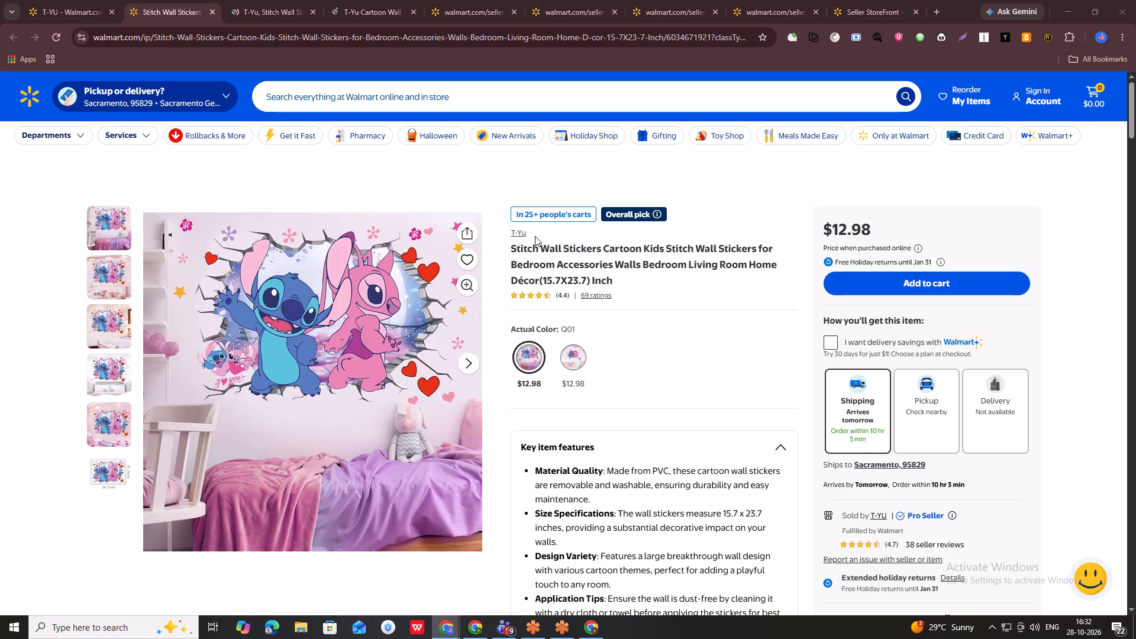
alt+click(874, 274)
click(235, 141)
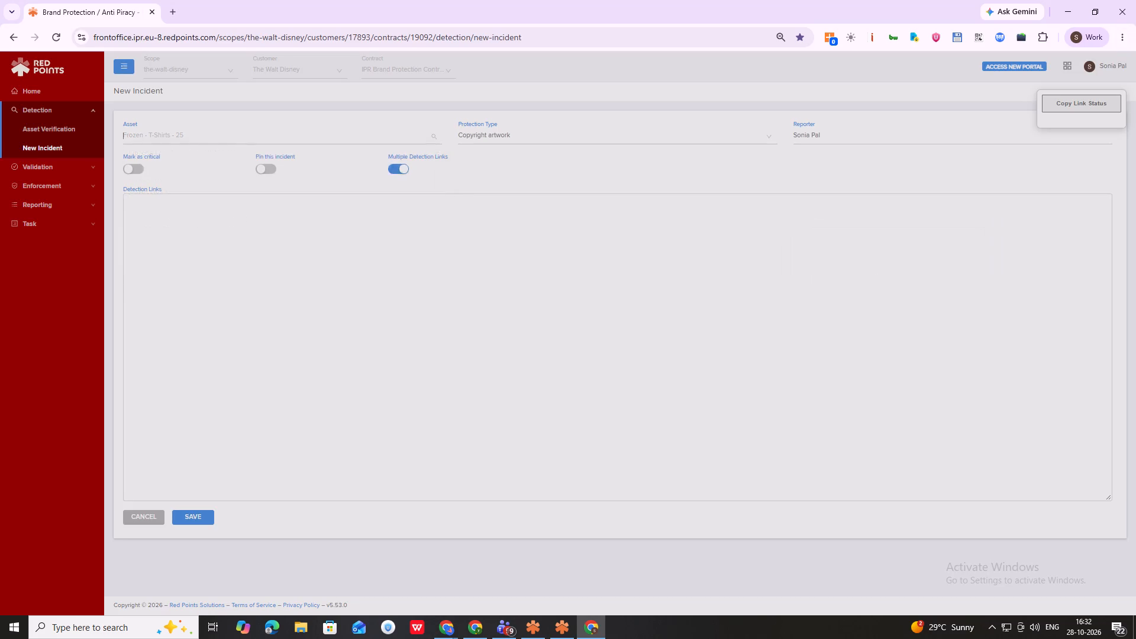
text(stitch)
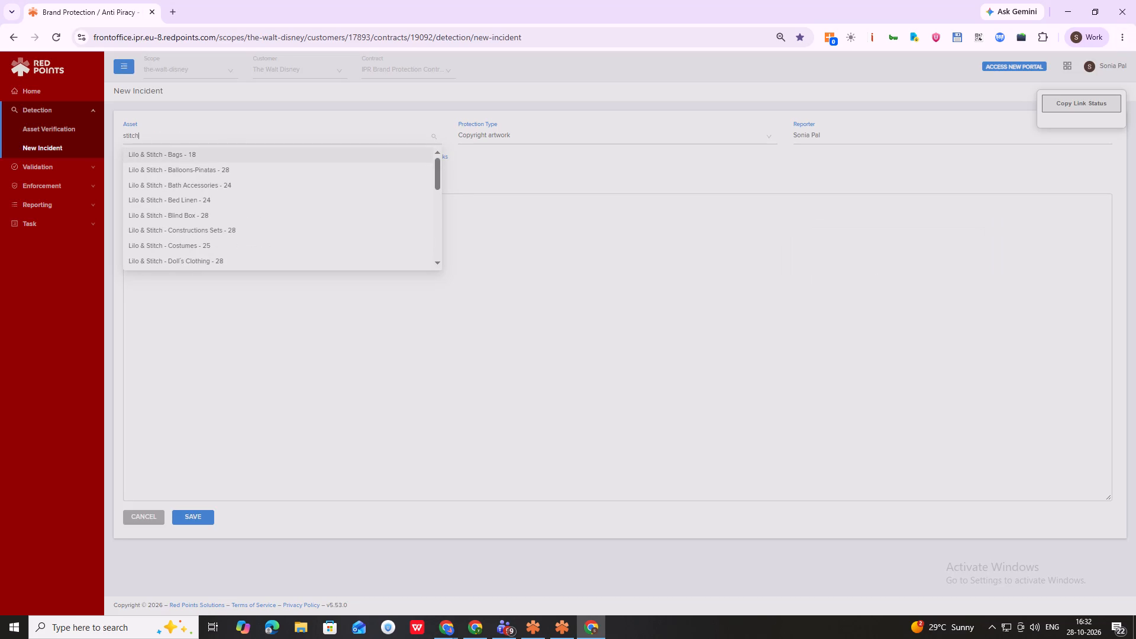
scroll(303, 212, up, 5)
scroll(280, 191, down, 2)
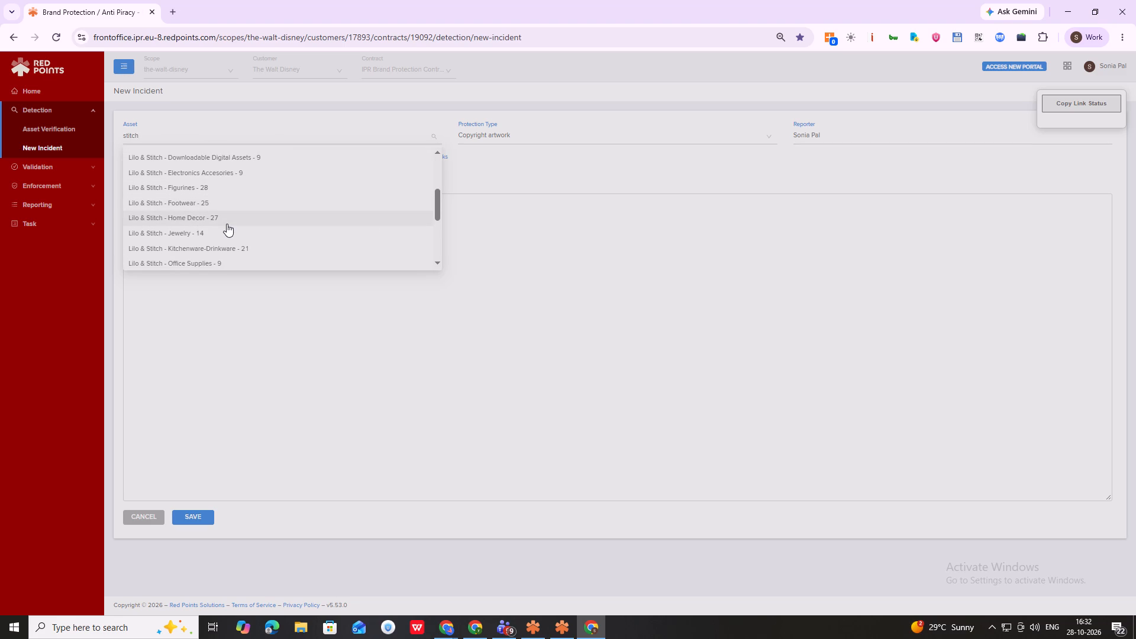
scroll(228, 214, down, 1)
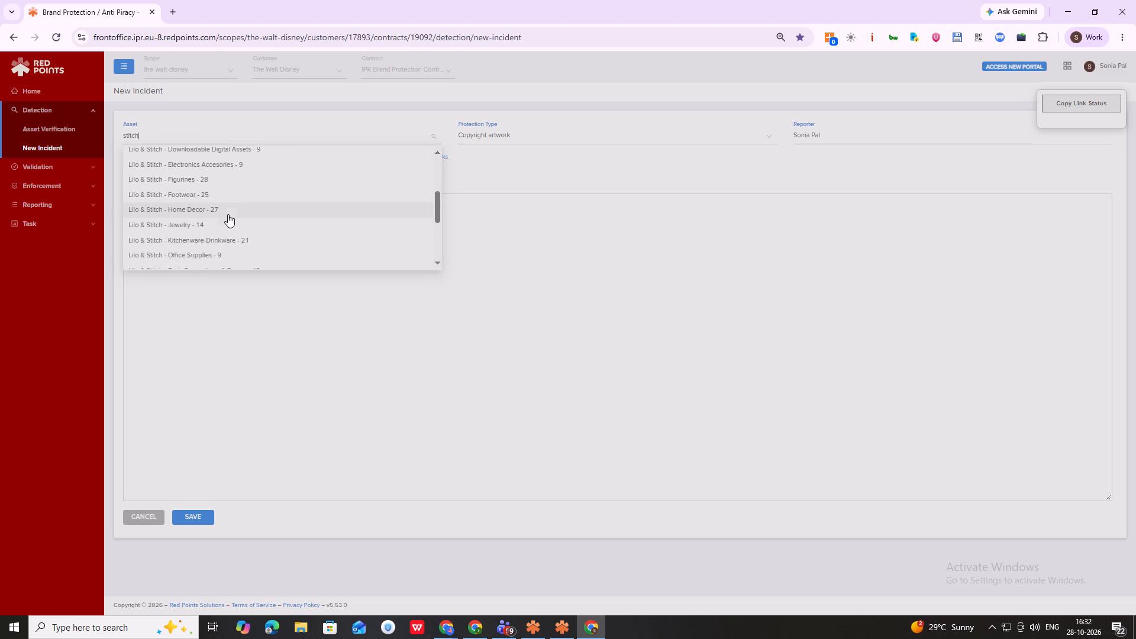
scroll(266, 221, down, 1)
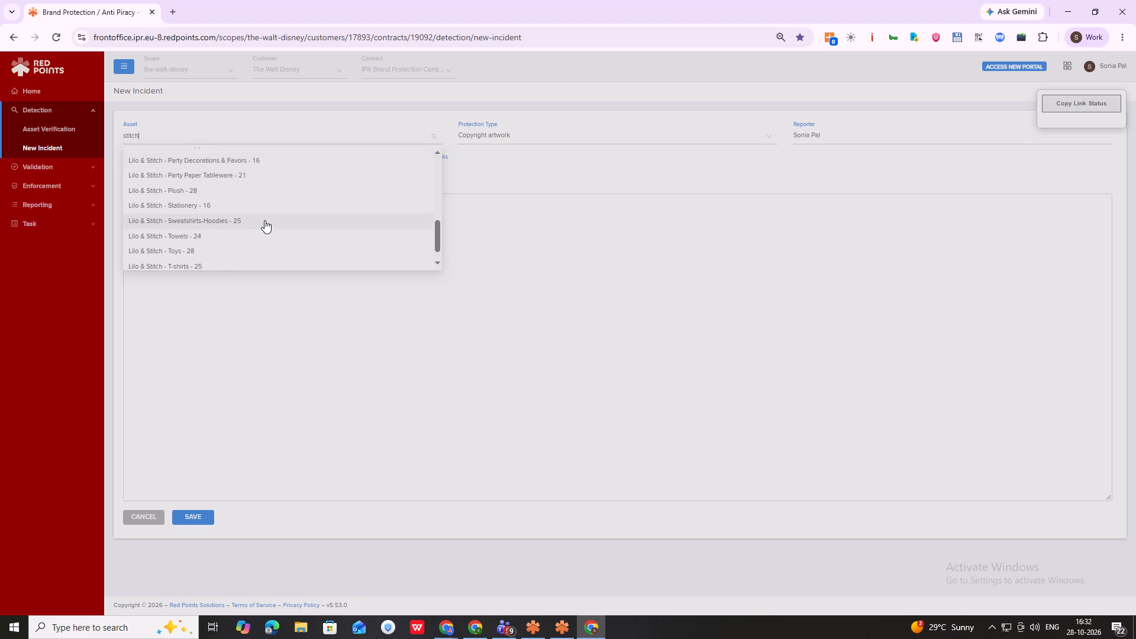
scroll(264, 220, down, 1)
scroll(264, 218, up, 2)
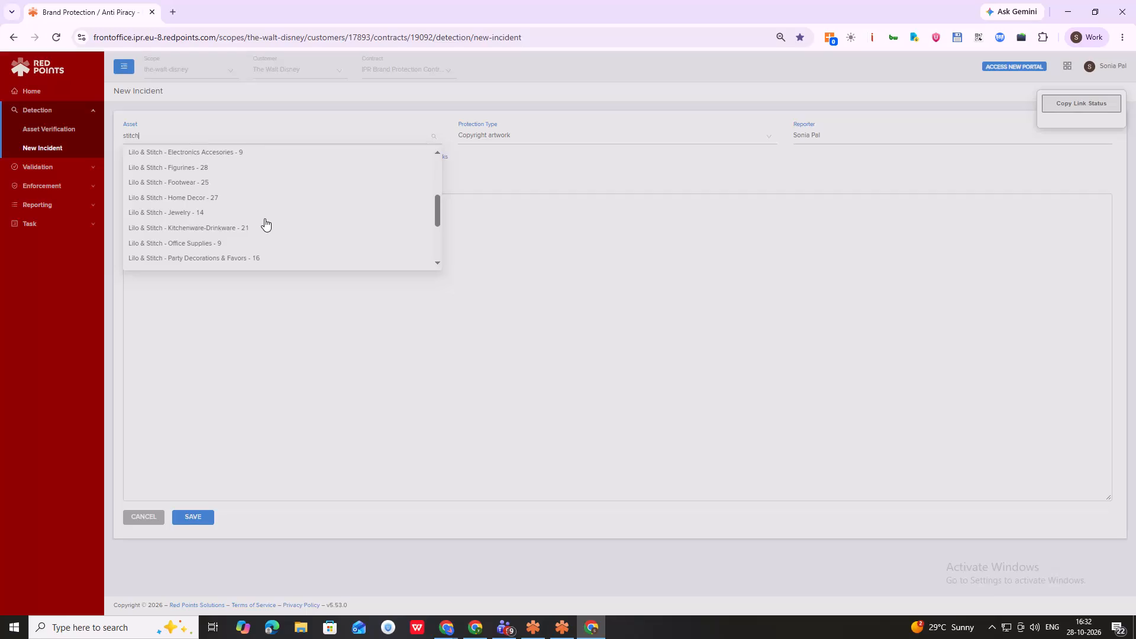
scroll(264, 218, up, 4)
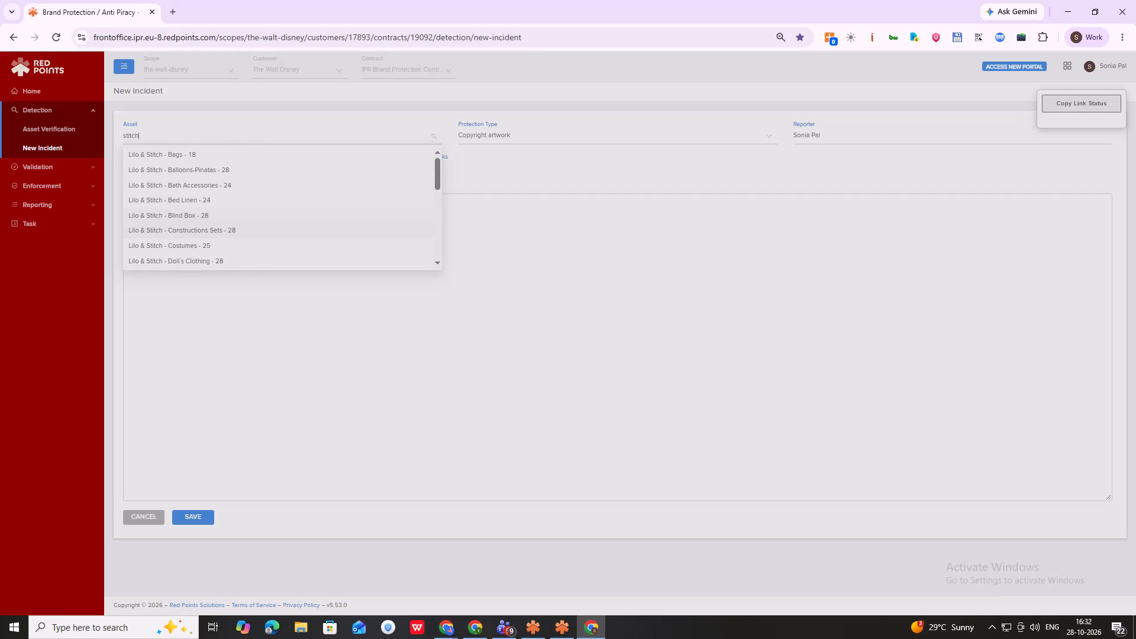
click(566, 305)
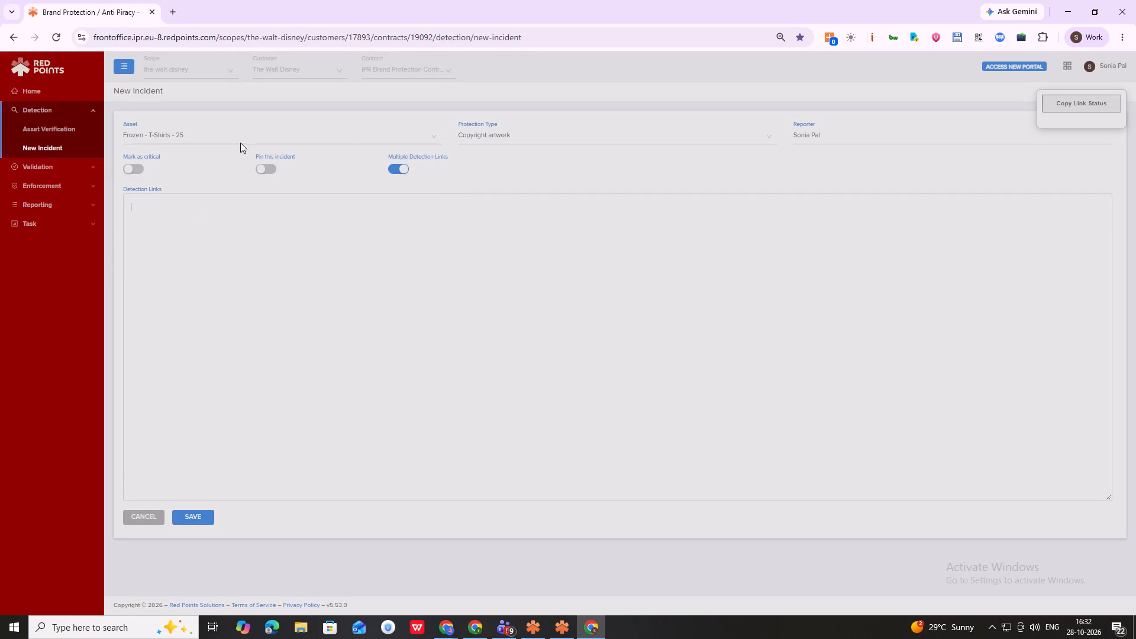
Search the New Incident assets for "lilo" and examine all the Lilo & Stitch categories for one covering wall stickers.
click(240, 141)
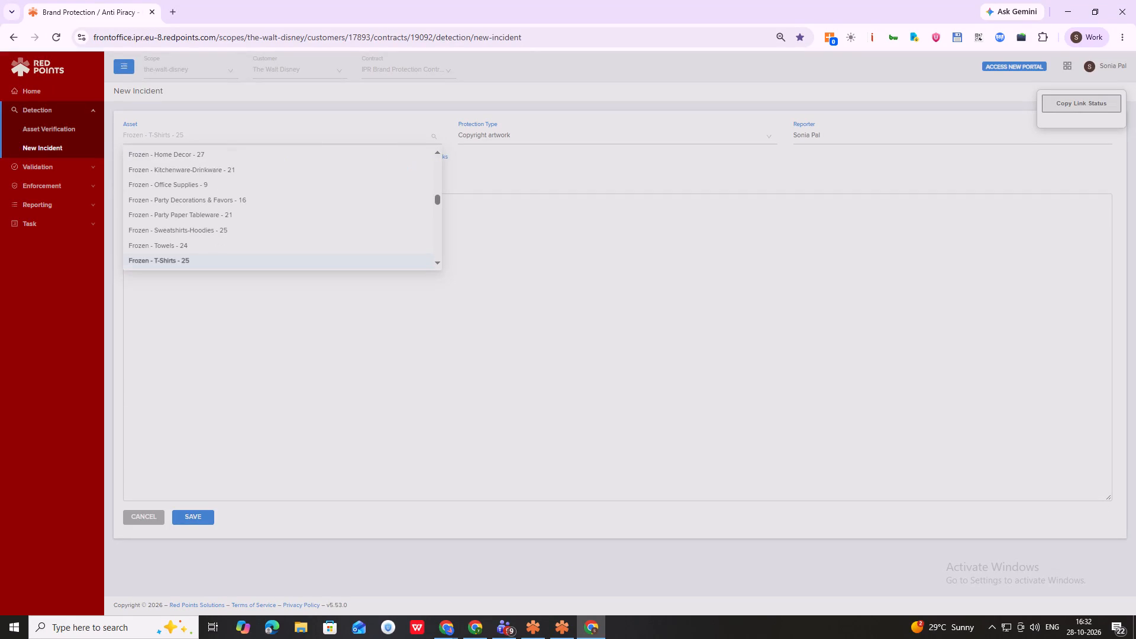
key(s)
key(BackSpace)
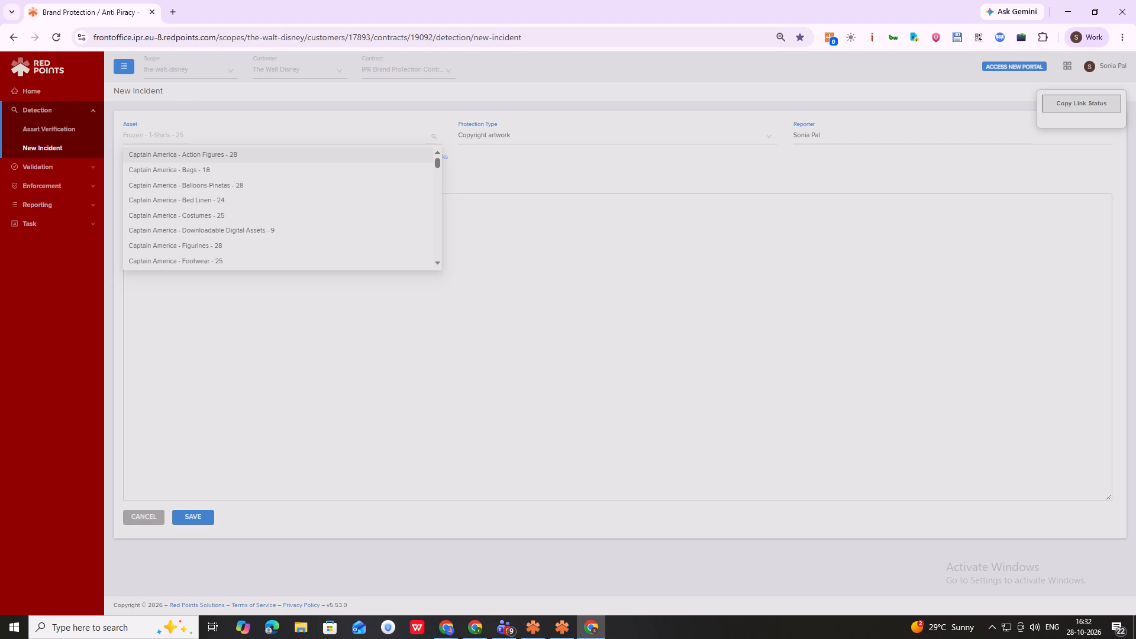
text(lilo)
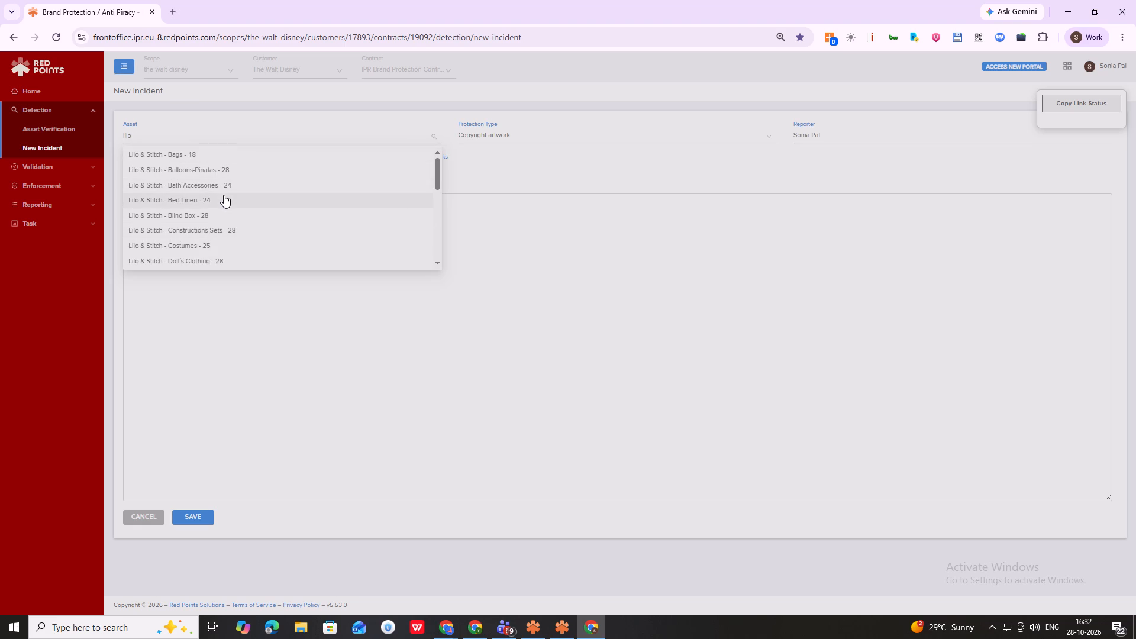
scroll(264, 204, down, 1)
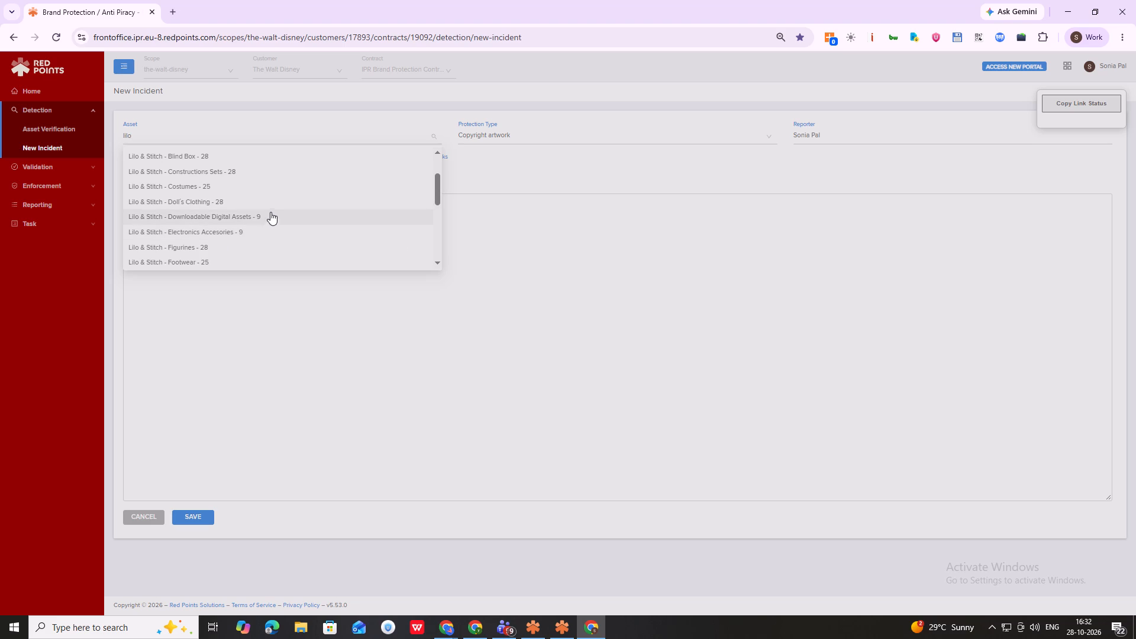
scroll(284, 195, down, 1)
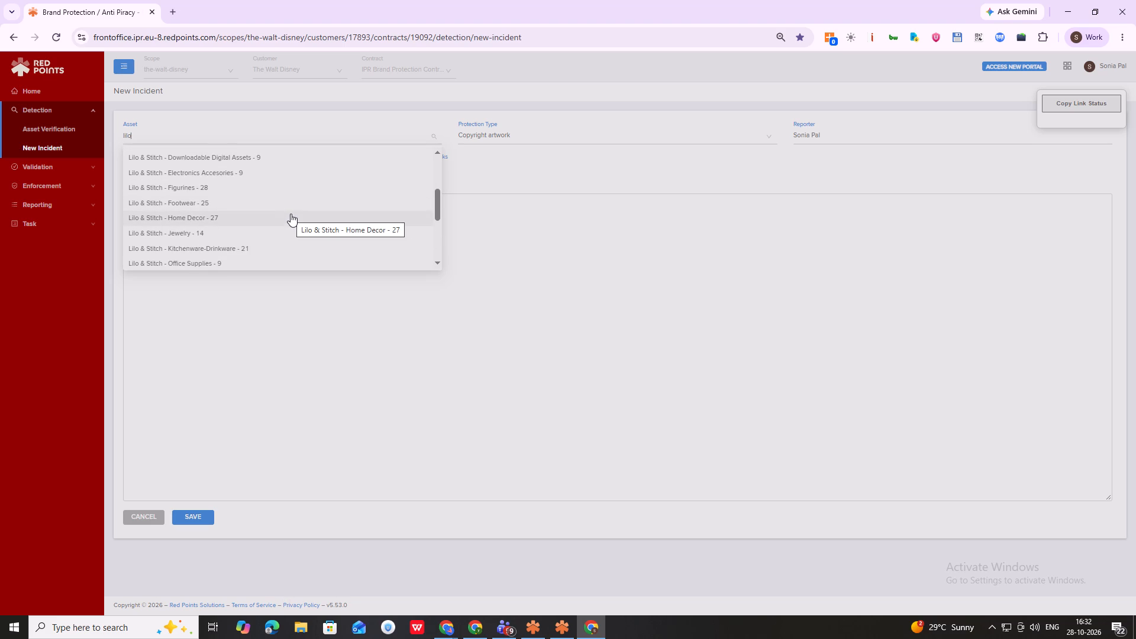
scroll(291, 214, down, 1)
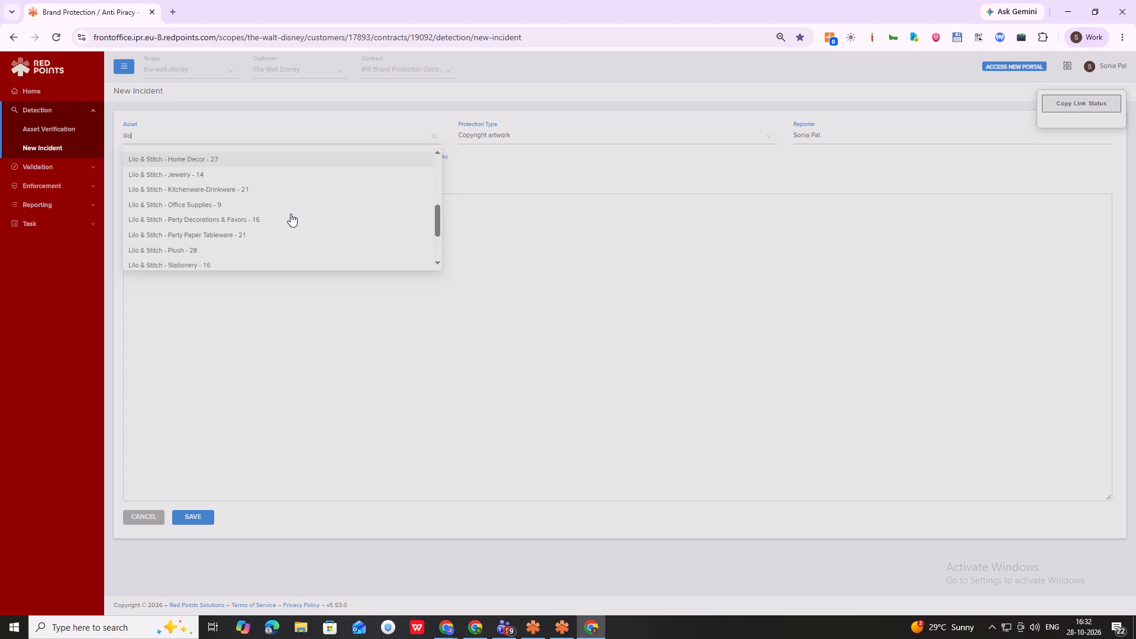
scroll(291, 214, down, 1)
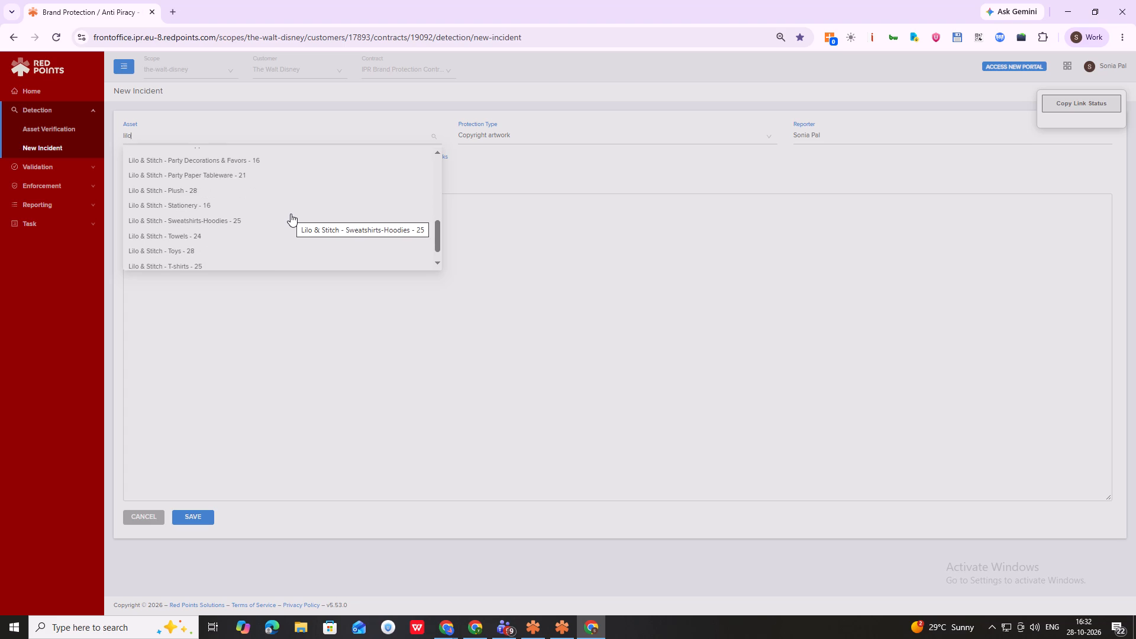
scroll(291, 214, down, 1)
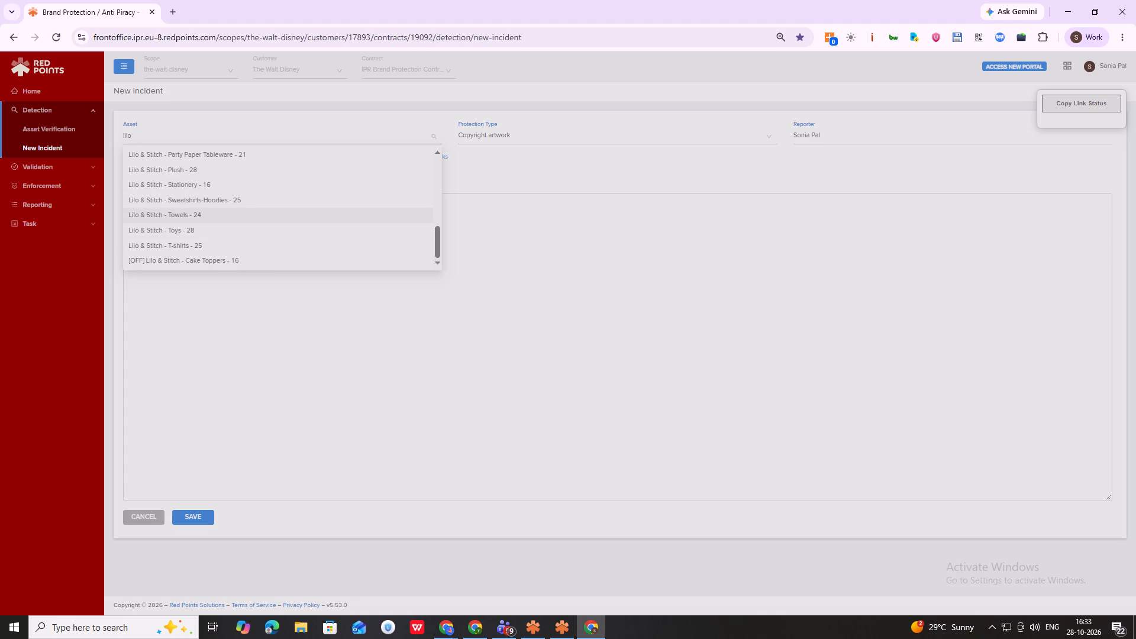
Switch back to Walmart and close T-YU's three opened wall sticker listings, leaving the seller's catalogue open.
key(alt+Tab)
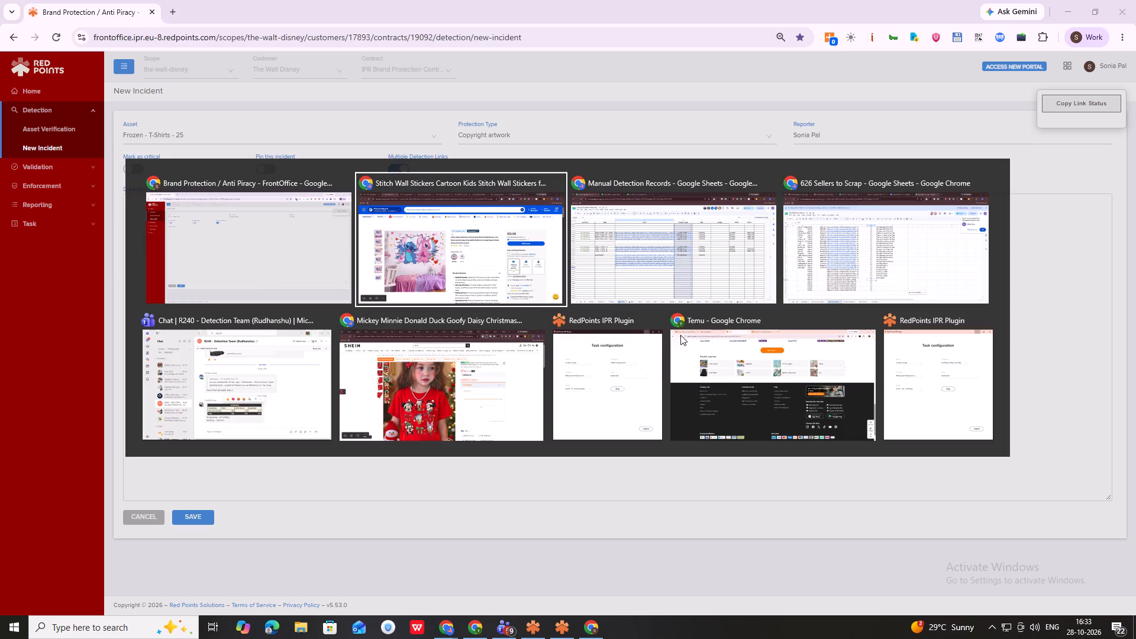
click(248, 5)
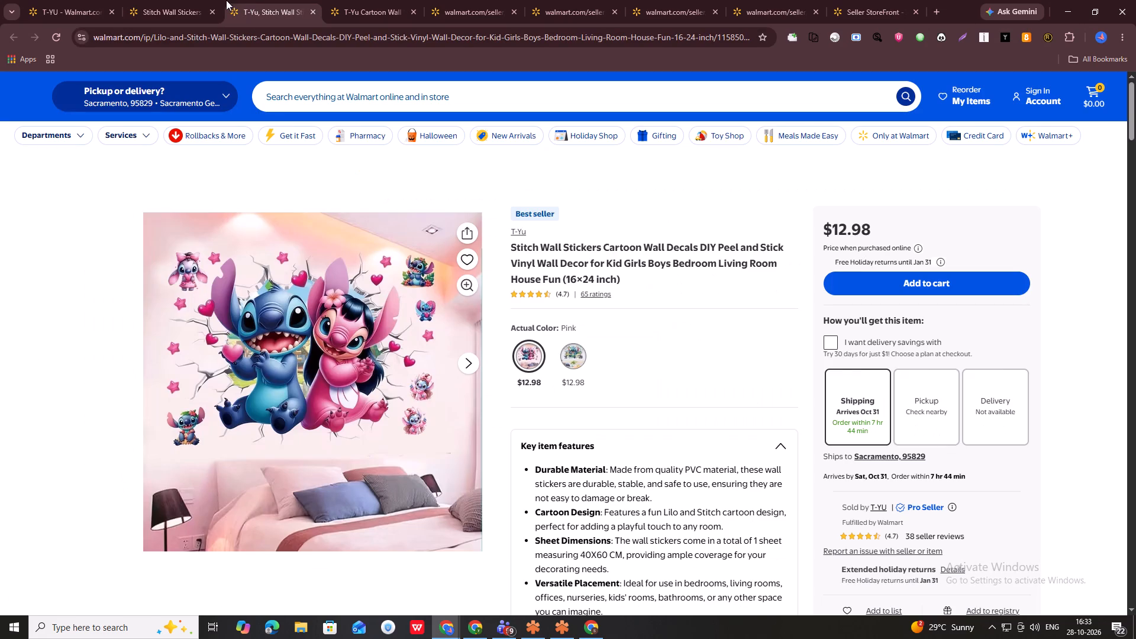
middle_click(170, 0)
middle_click(170, 0)
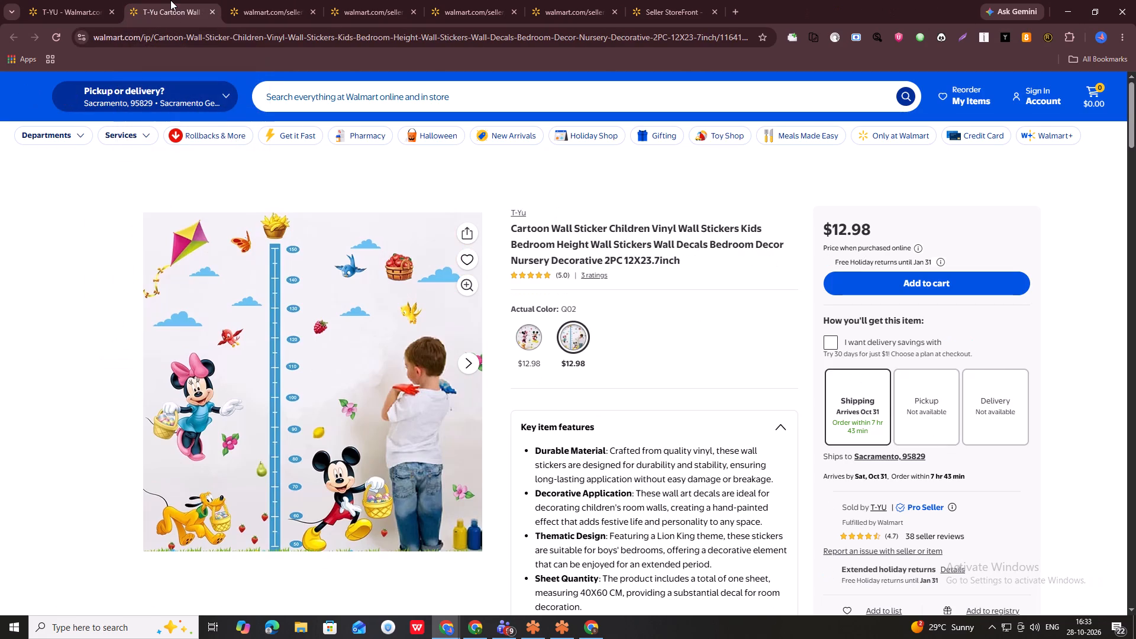
middle_click(170, 0)
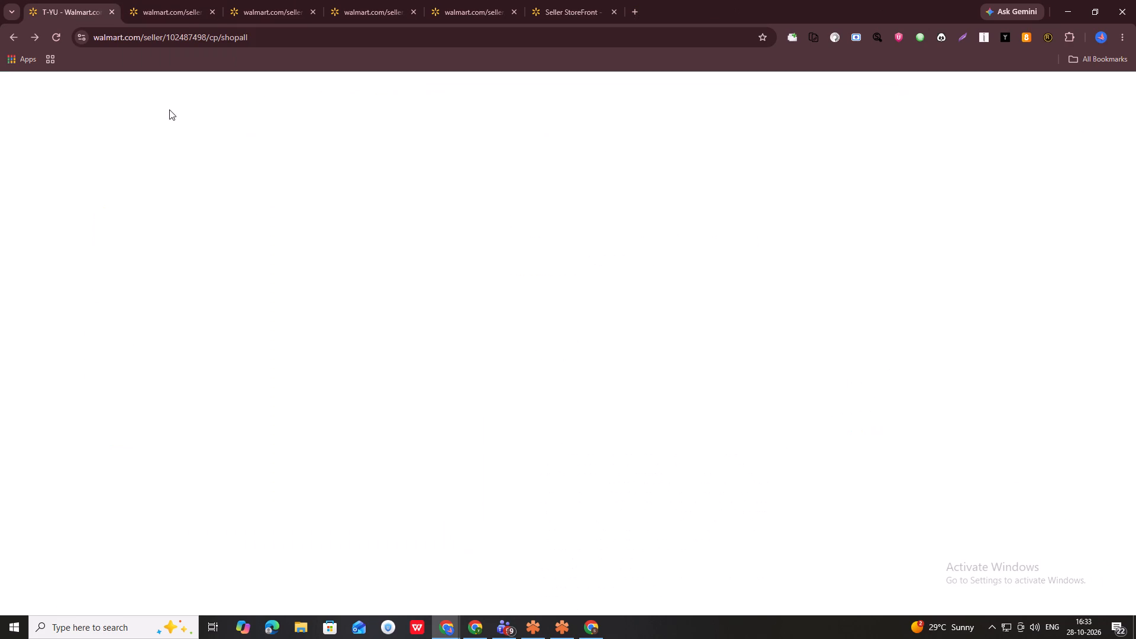
key(alt+Tab)
key(alt+Tab)
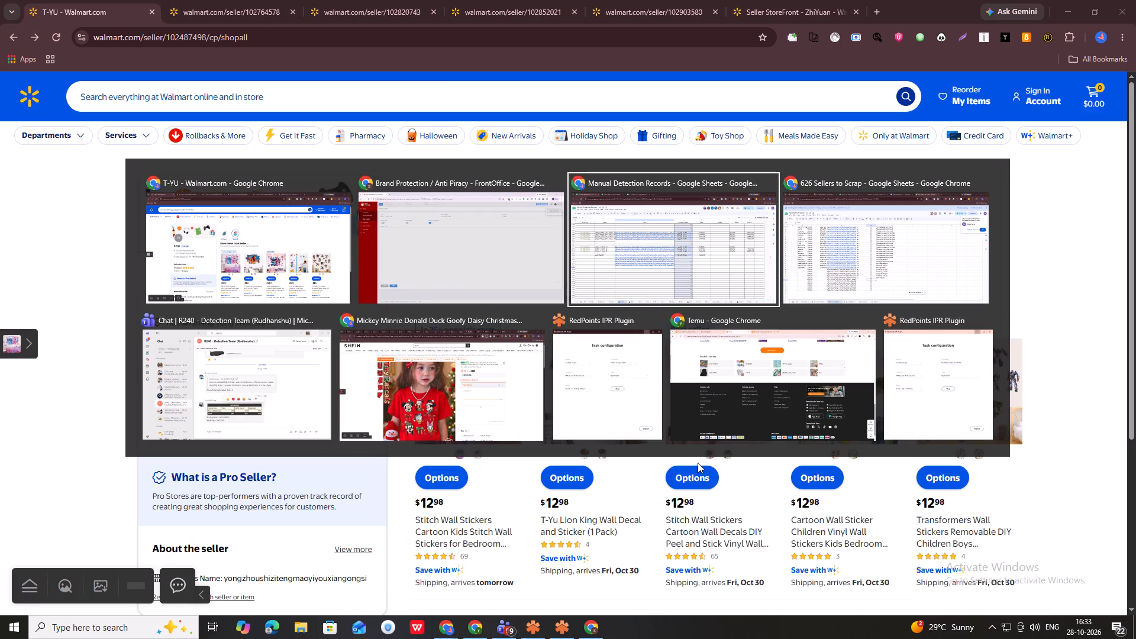
alt+click(851, 256)
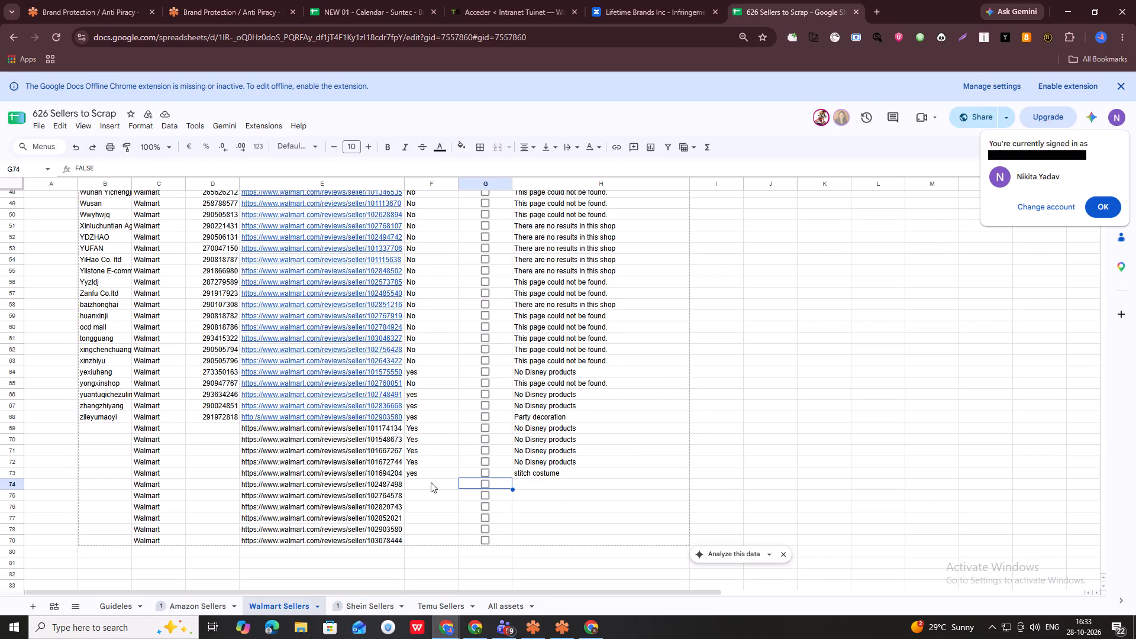
click(431, 481)
key(ctrl+d)
click(543, 483)
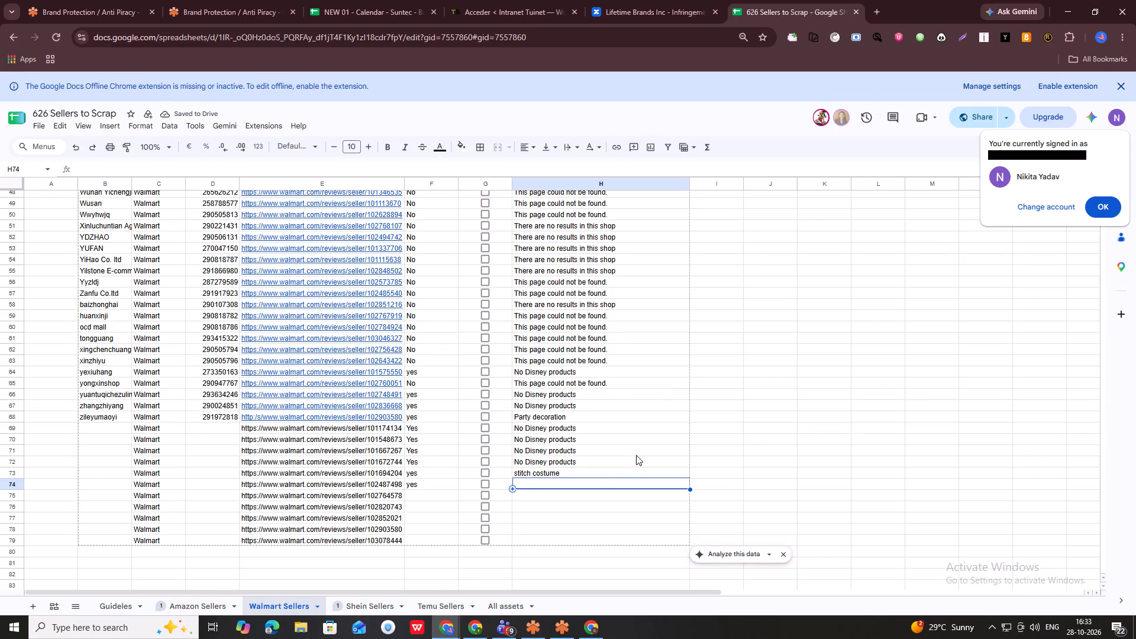
click(181, 605)
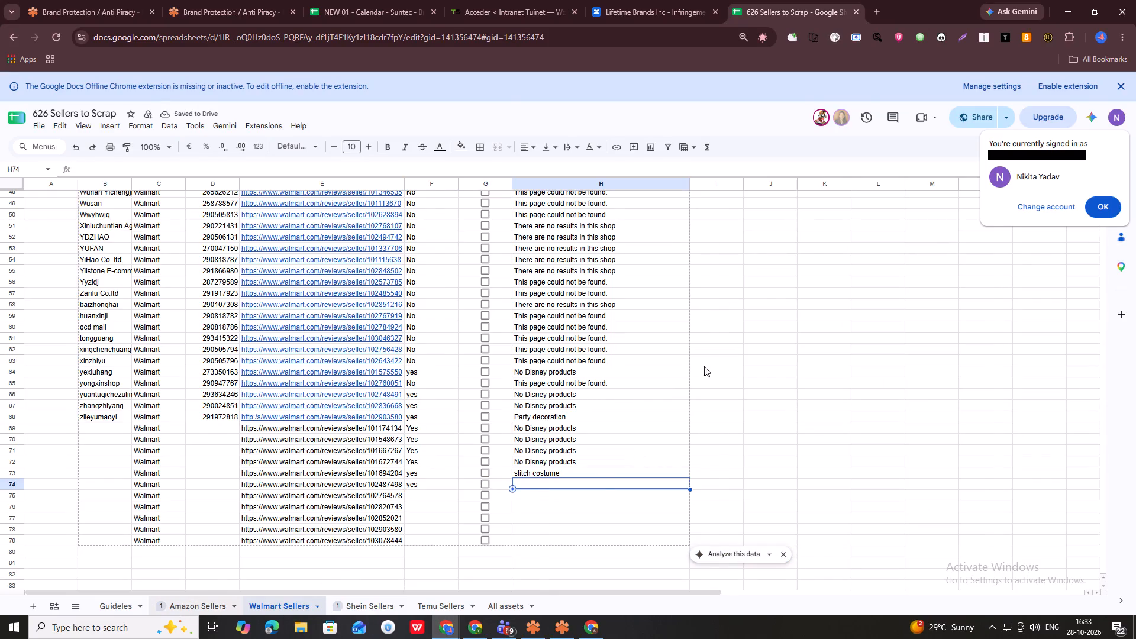
scroll(692, 362, up, 20)
scroll(692, 362, up, 2)
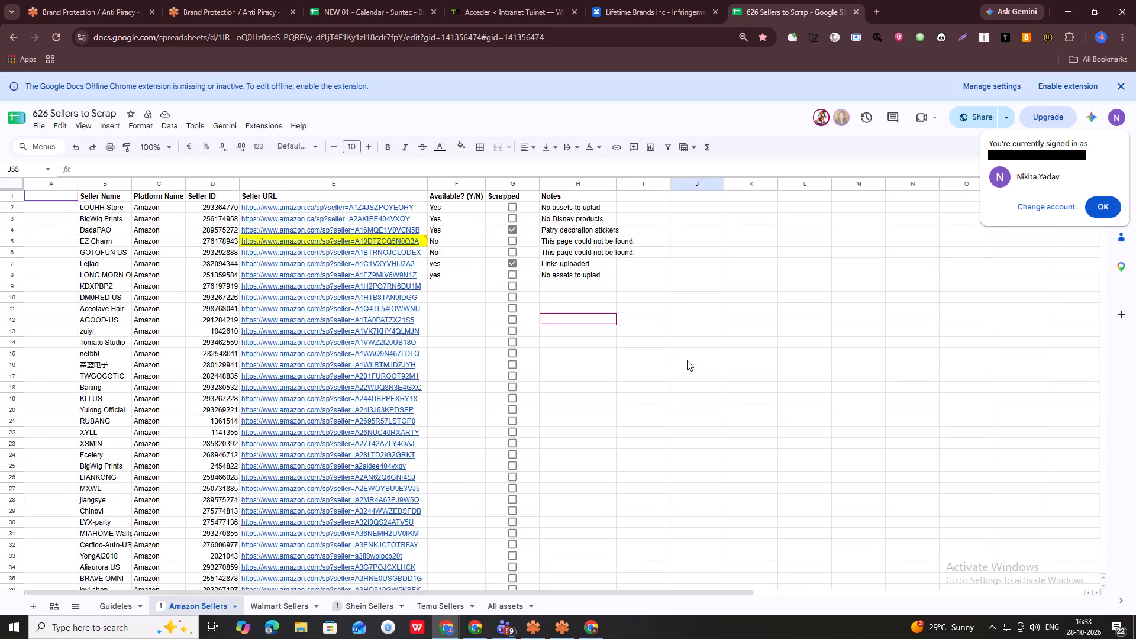
scroll(687, 360, up, 6)
click(569, 204)
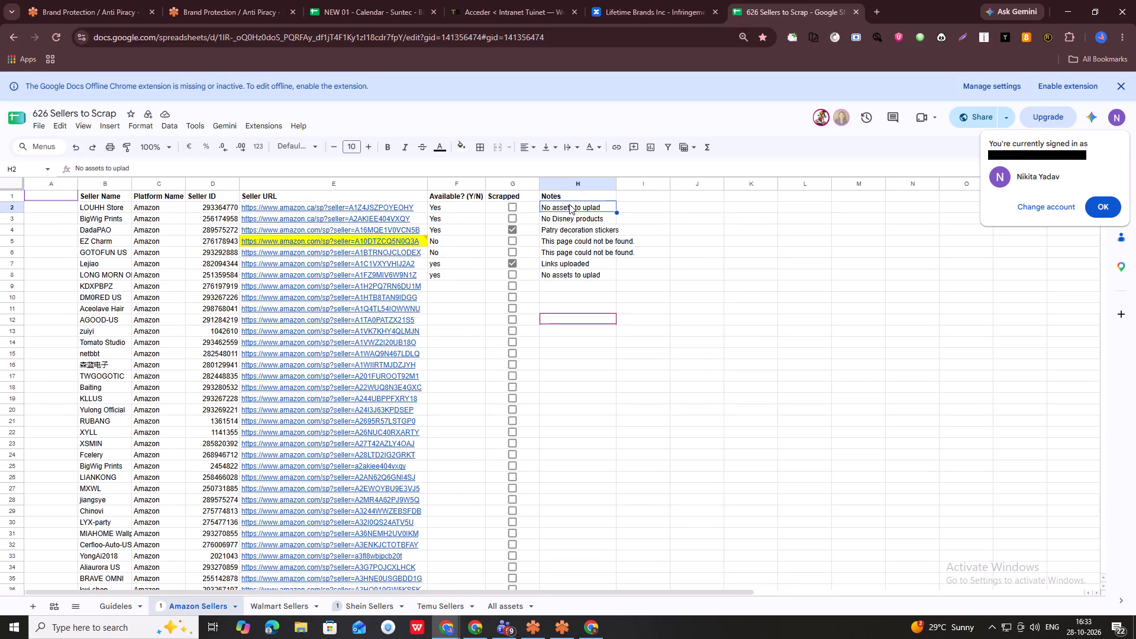
key(ctrl+c)
key(ctrl+c)
click(267, 602)
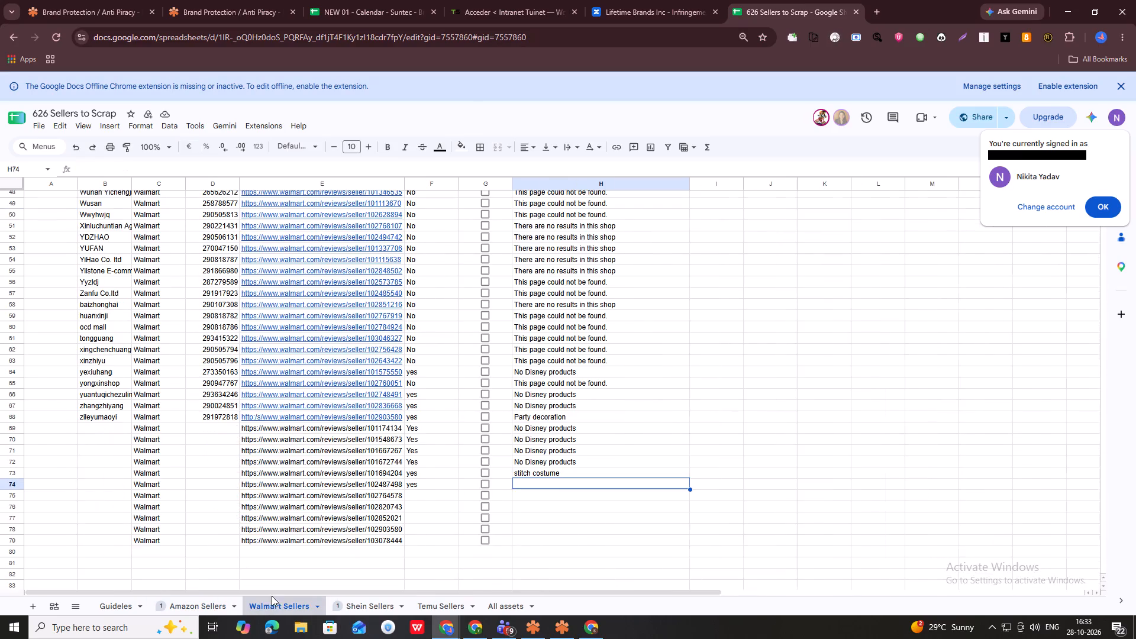
key(ctrl+v)
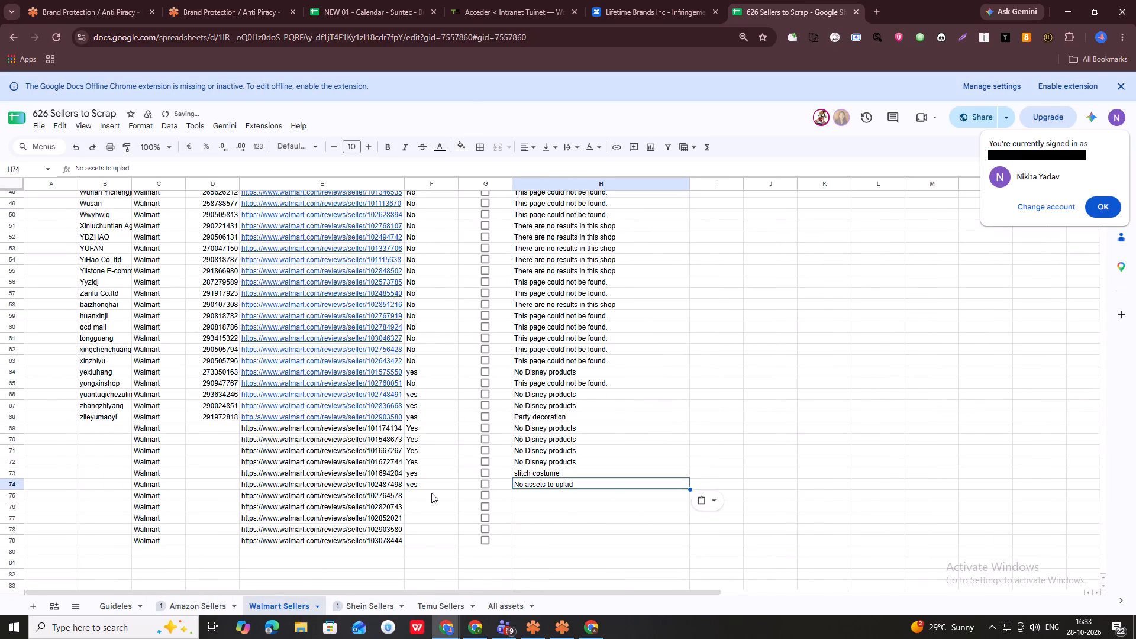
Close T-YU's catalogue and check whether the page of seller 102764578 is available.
click(428, 493)
click(383, 497)
key(alt+Tab)
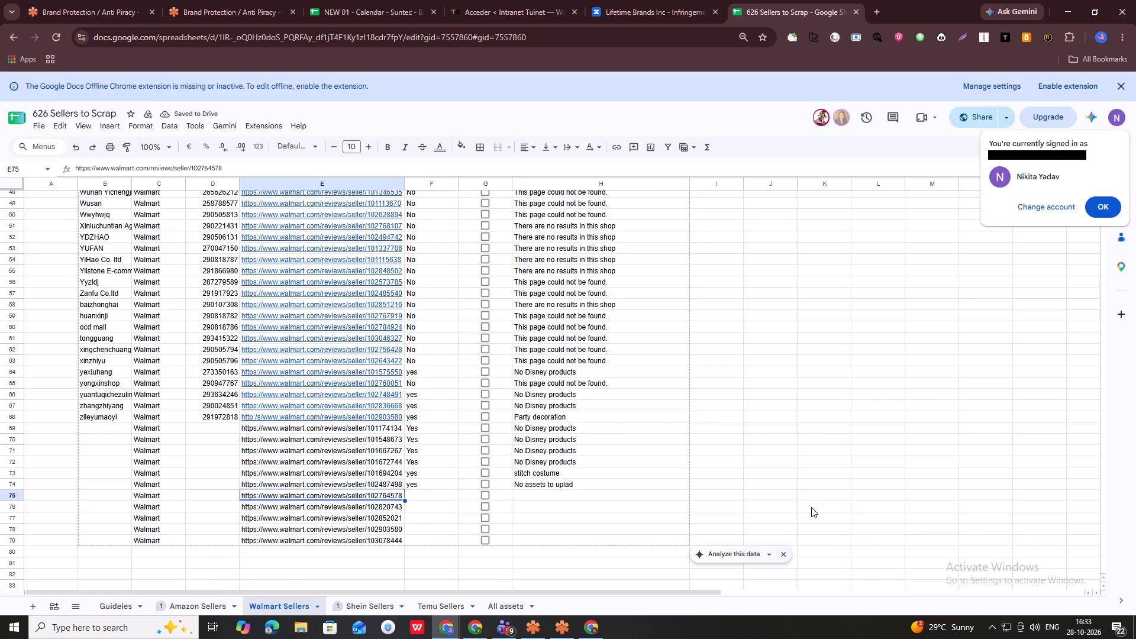
middle_click(115, 0)
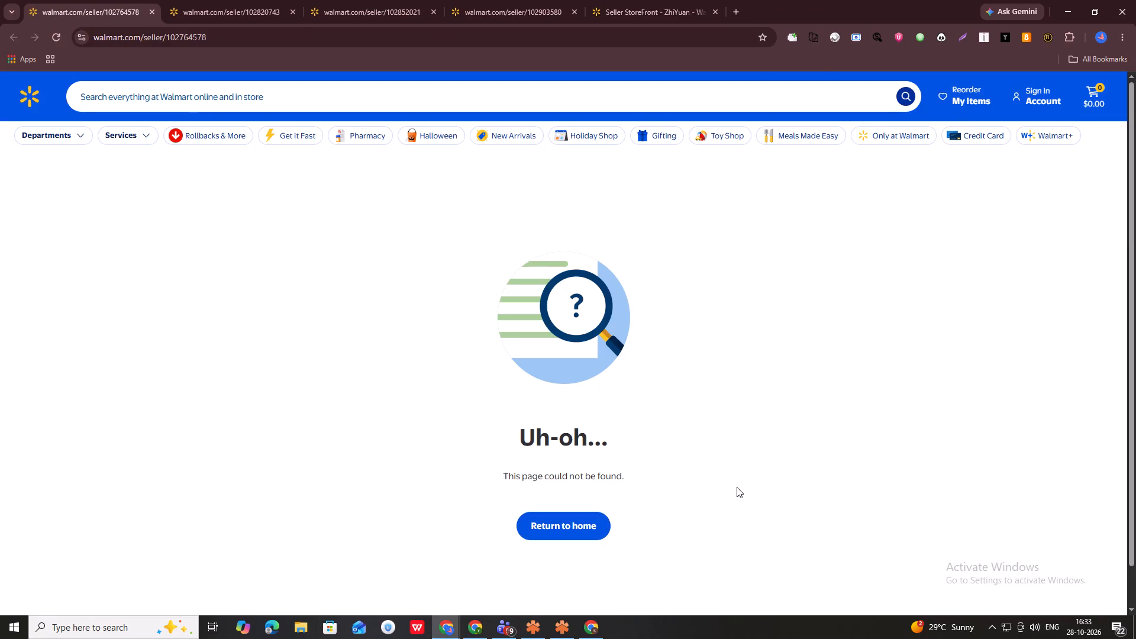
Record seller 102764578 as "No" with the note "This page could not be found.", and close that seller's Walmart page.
key(alt+Tab)
key(Right)
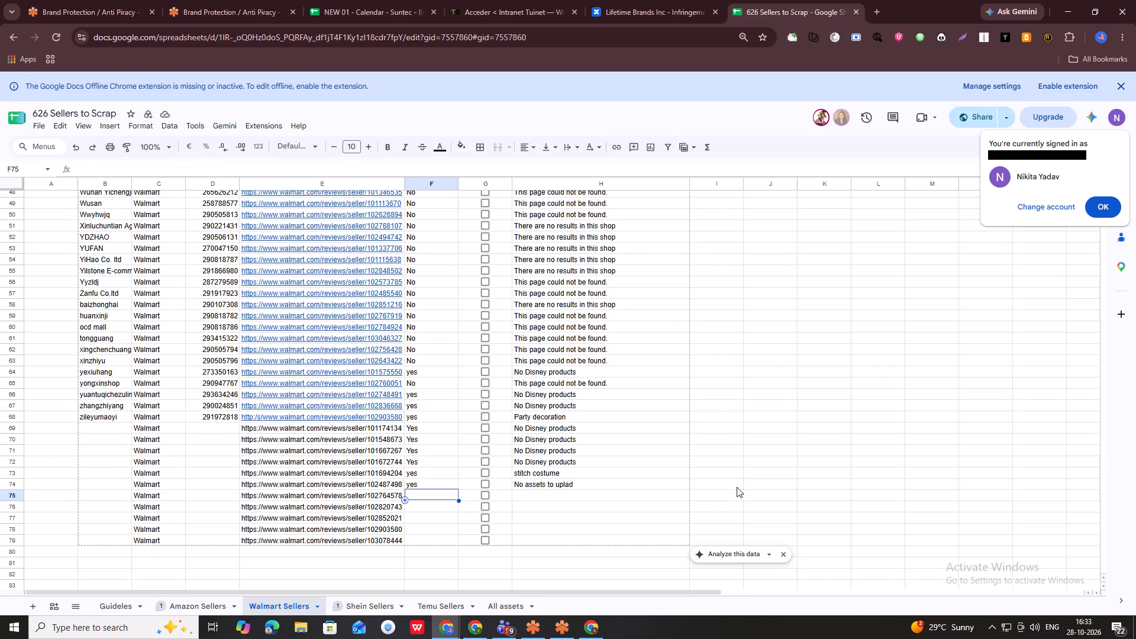
text(No)
key(Right)
key(Right)
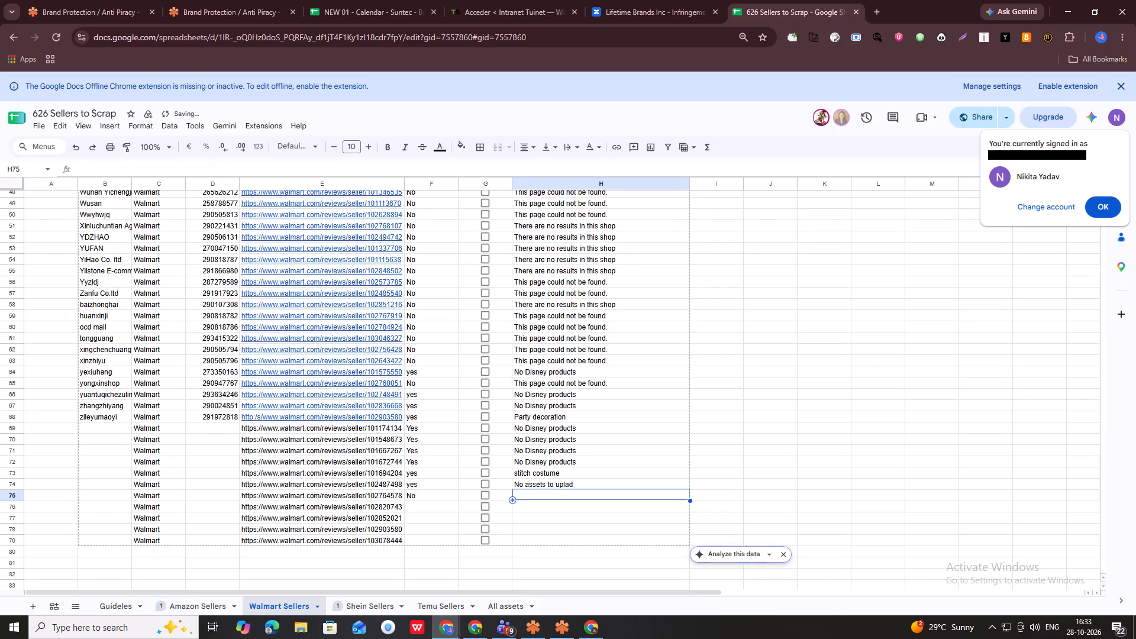
click(590, 320)
key(ctrl+c)
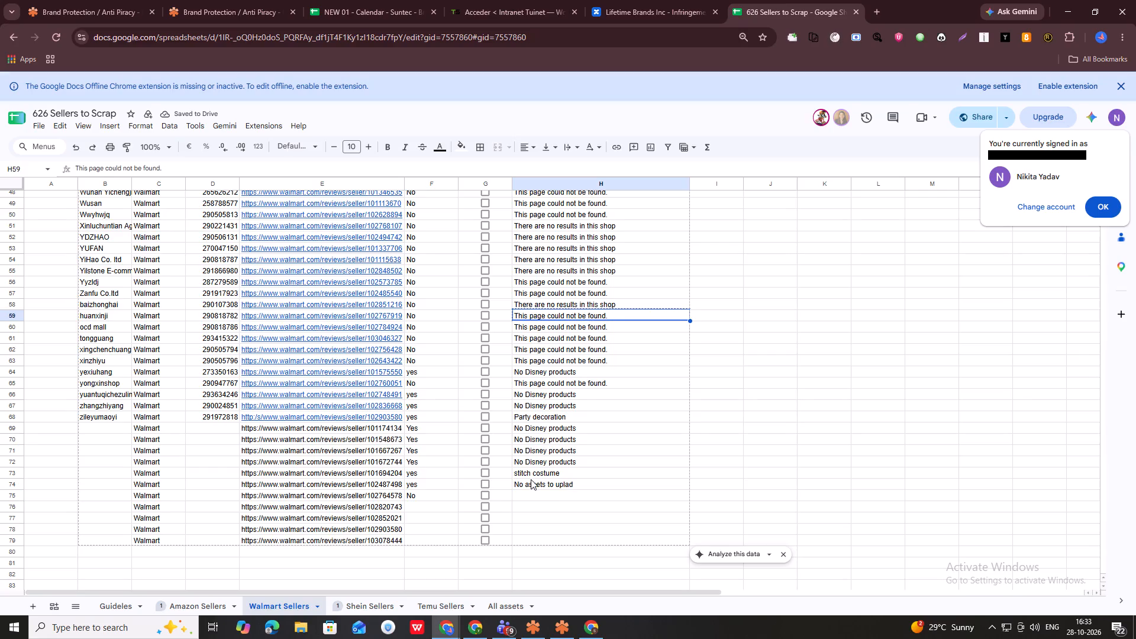
click(534, 496)
key(ctrl+v)
click(362, 505)
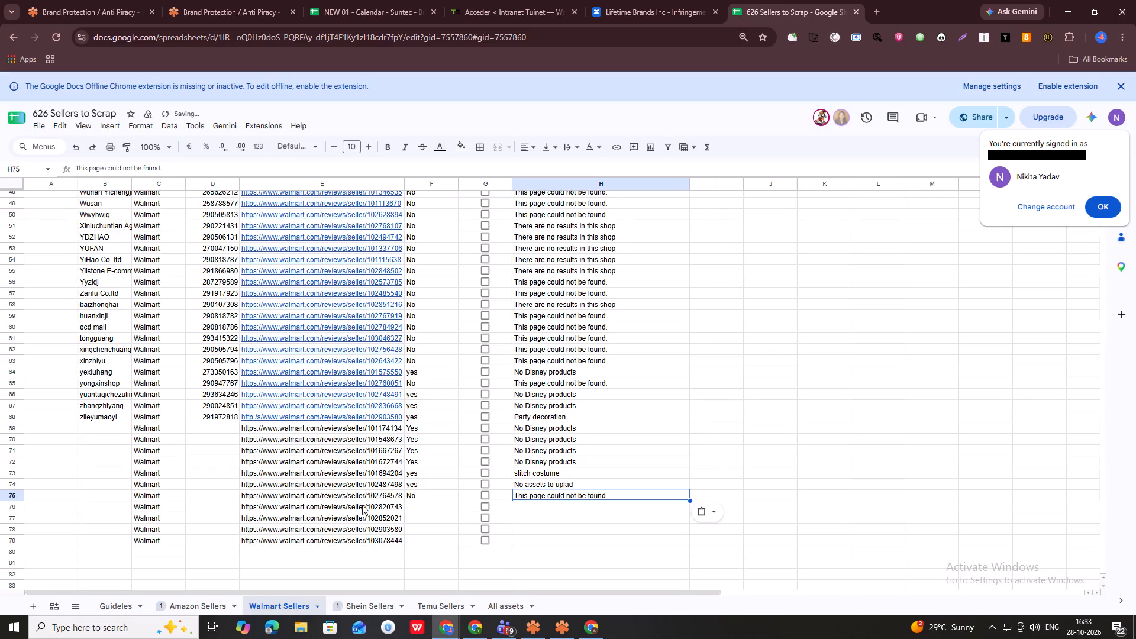
key(alt+Tab)
middle_click(75, 0)
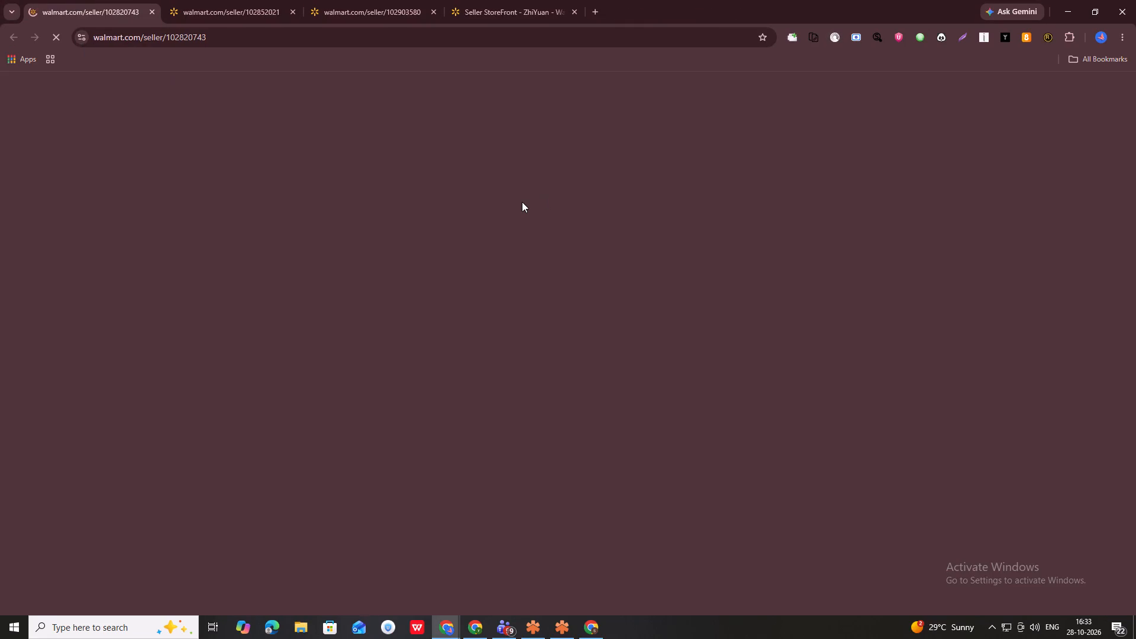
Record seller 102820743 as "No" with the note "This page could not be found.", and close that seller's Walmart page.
key(alt+Tab)
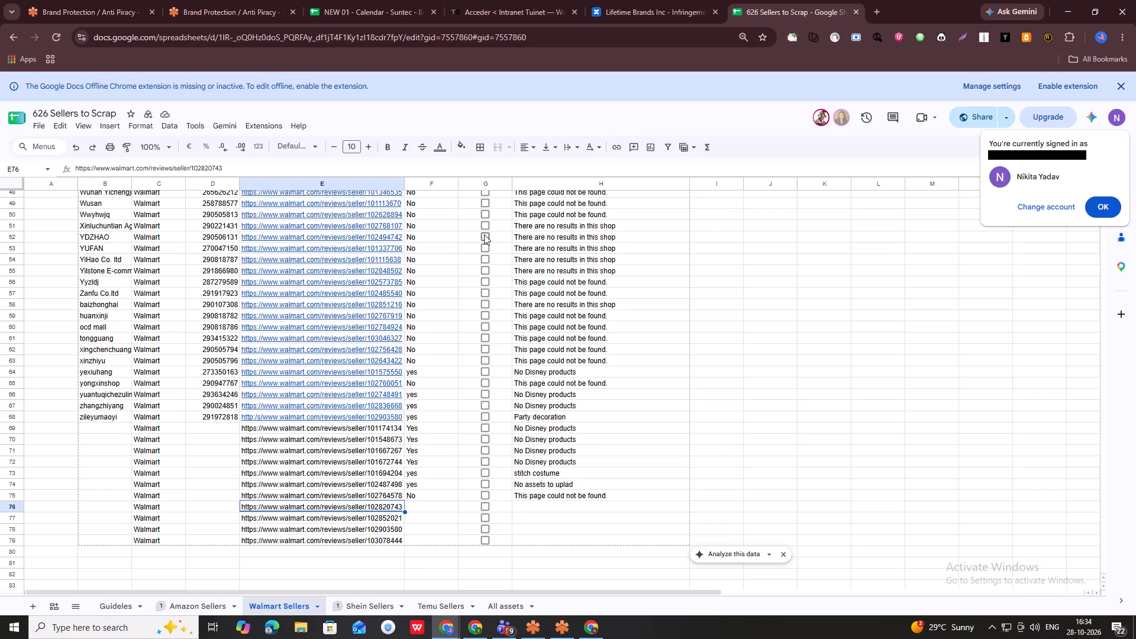
key(Right)
key(ctrl+d)
key(Right)
key(Right)
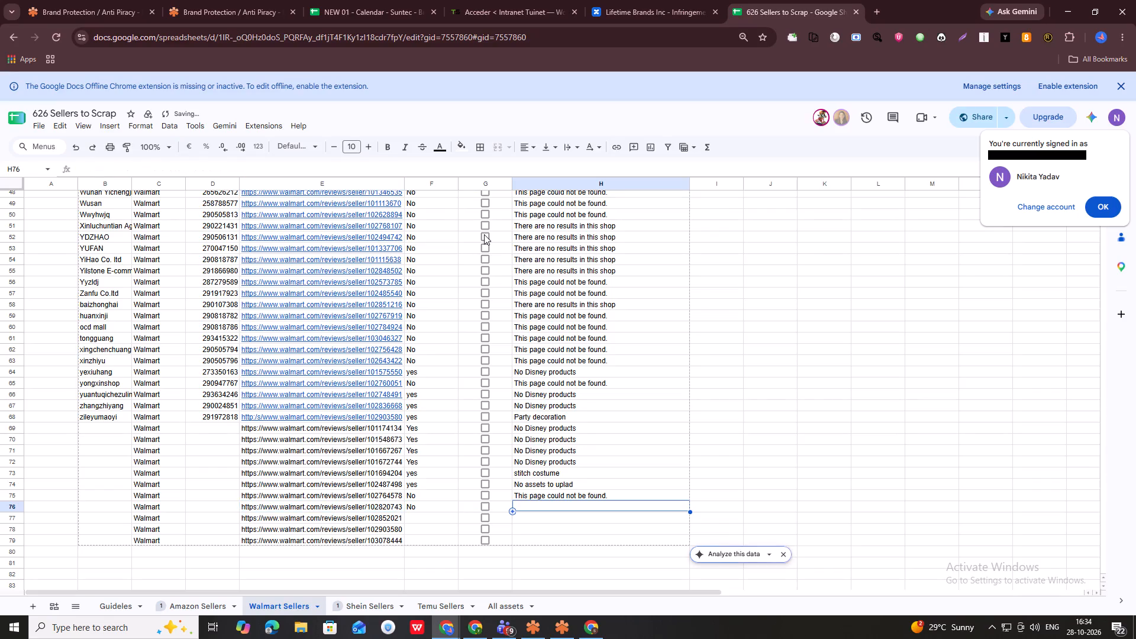
key(ctrl+d)
key(Down)
key(Left)
key(Left)
key(alt+Tab)
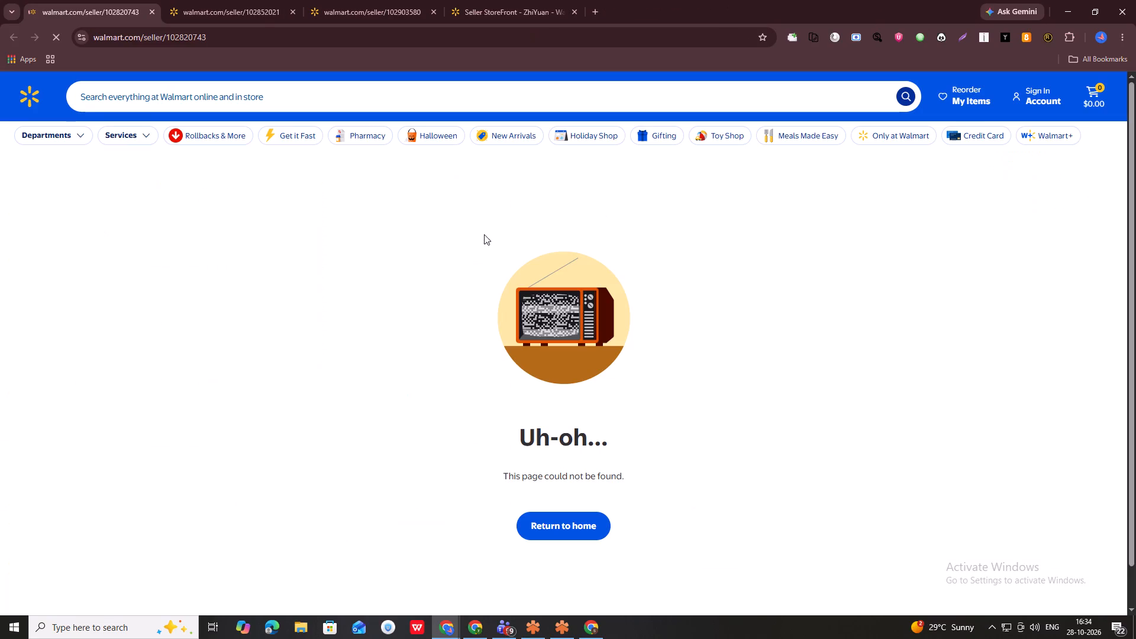
middle_click(121, 0)
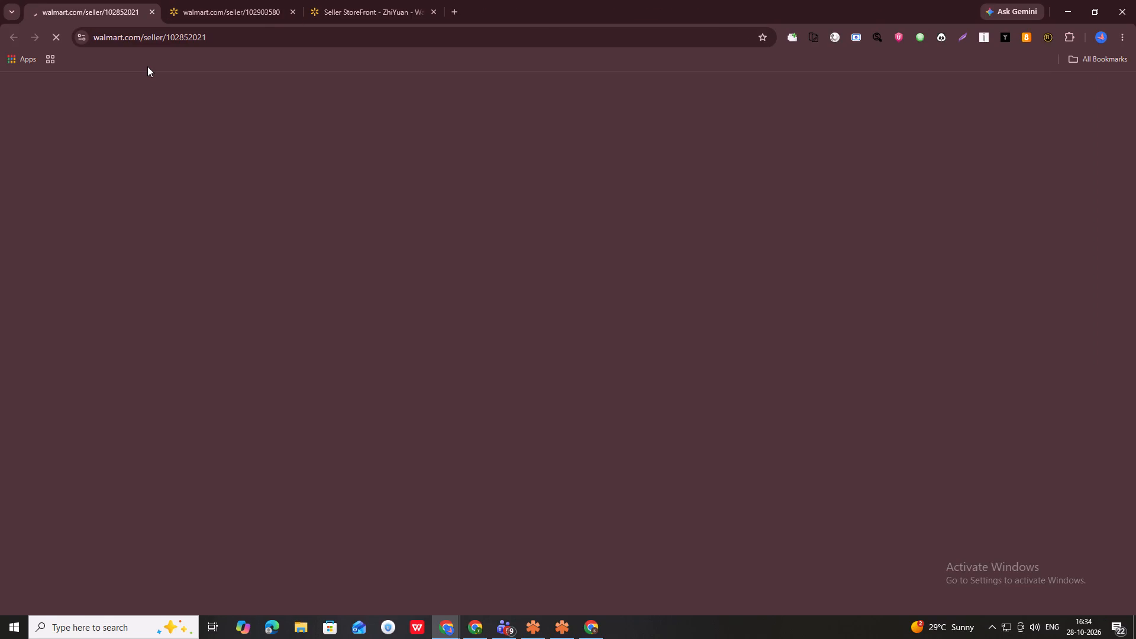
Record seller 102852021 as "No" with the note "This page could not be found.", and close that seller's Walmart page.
key(alt+Tab)
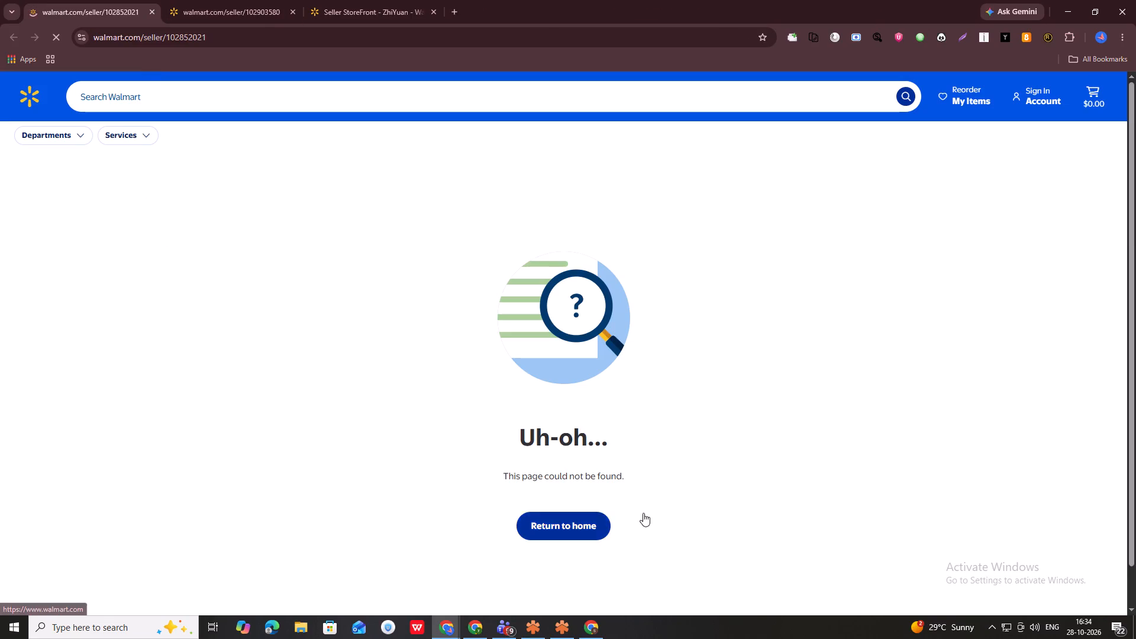
key(ctrl+d)
key(Right)
key(Right)
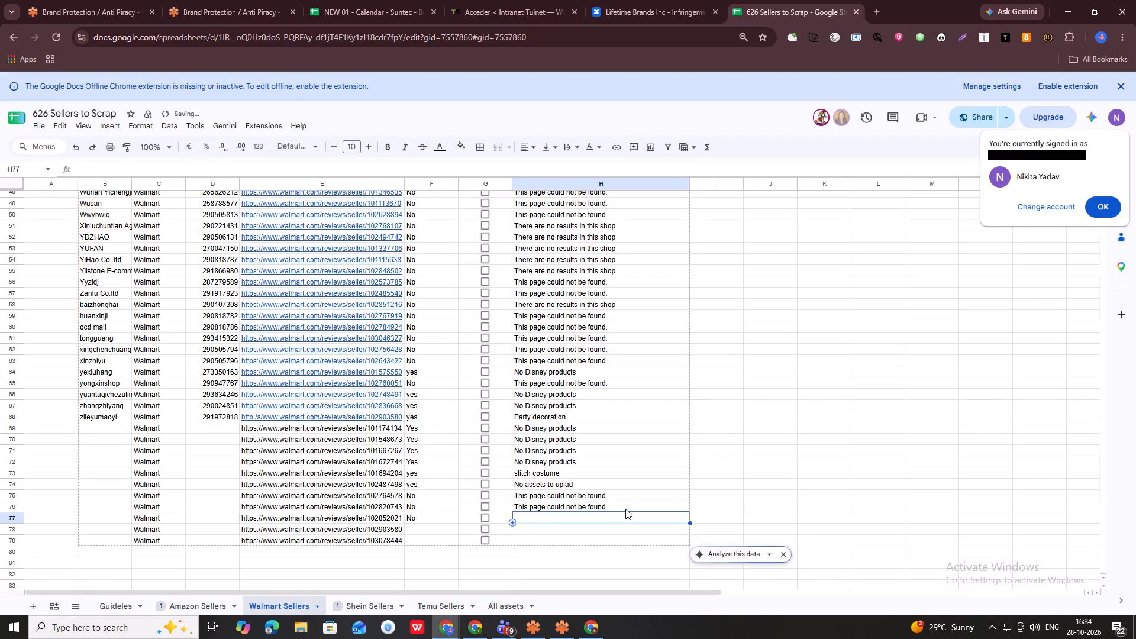
key(ctrl+d)
key(Down)
key(Left)
key(Left)
key(alt+Tab)
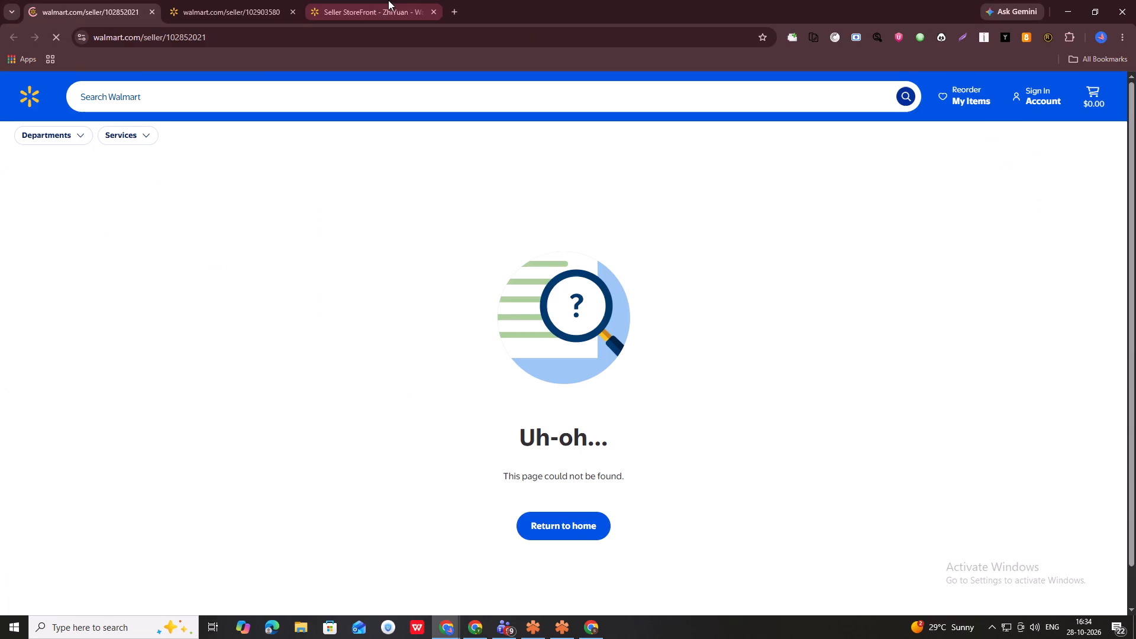
middle_click(108, 0)
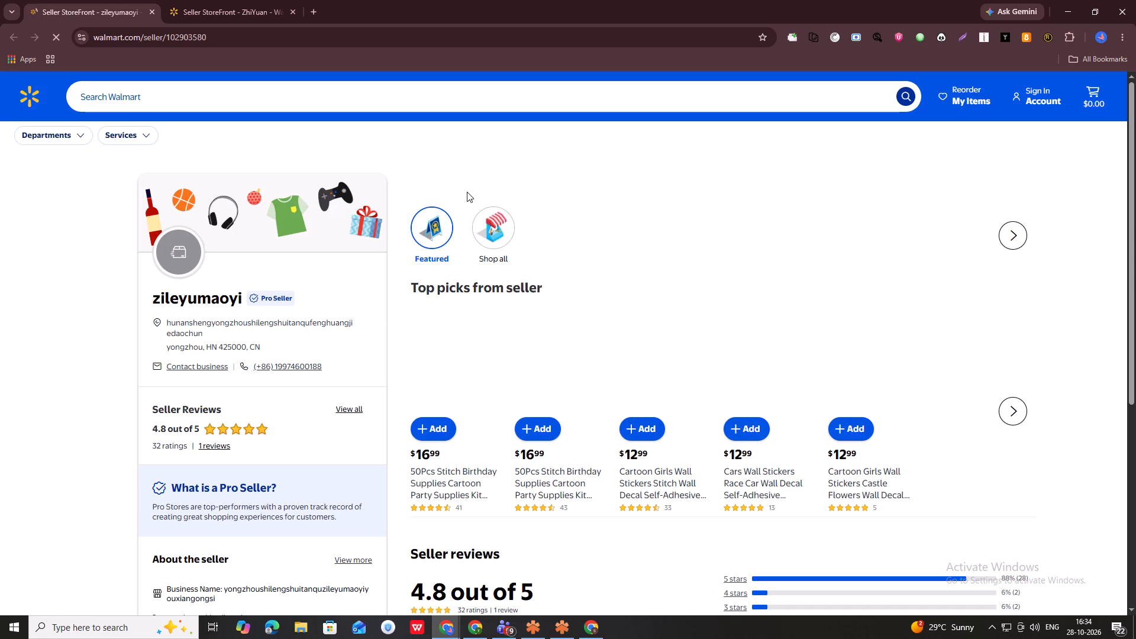
Open zileyumaoyi's full catalogue and open both 50Pcs Stitch birthday supplies listings, blue and pink, in separate tabs.
click(501, 234)
right_click(501, 234)
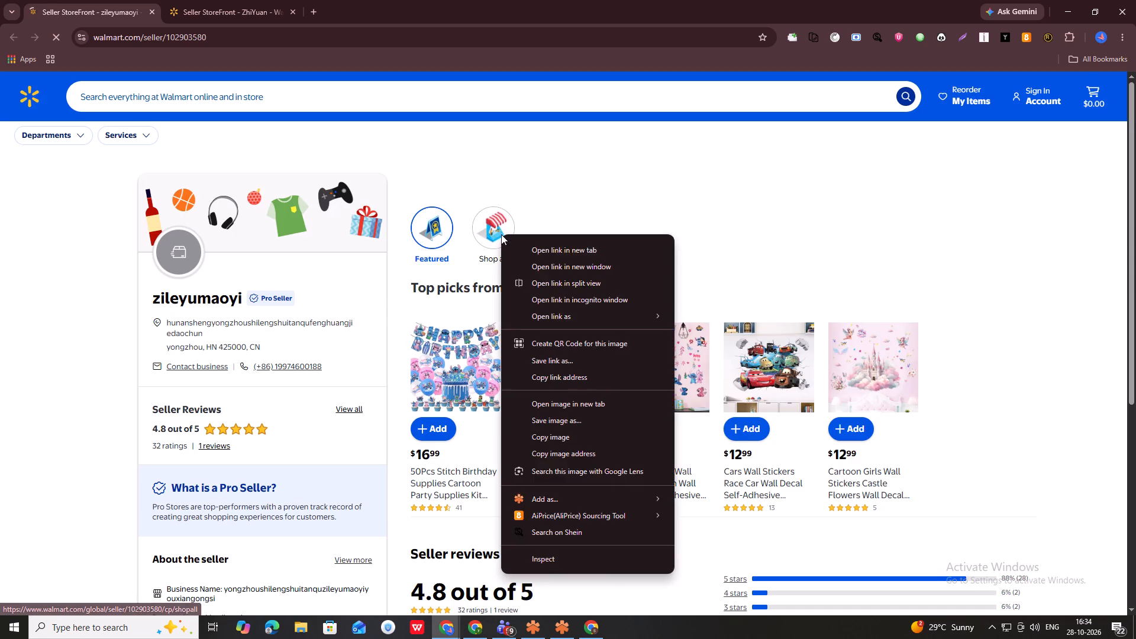
click(501, 234)
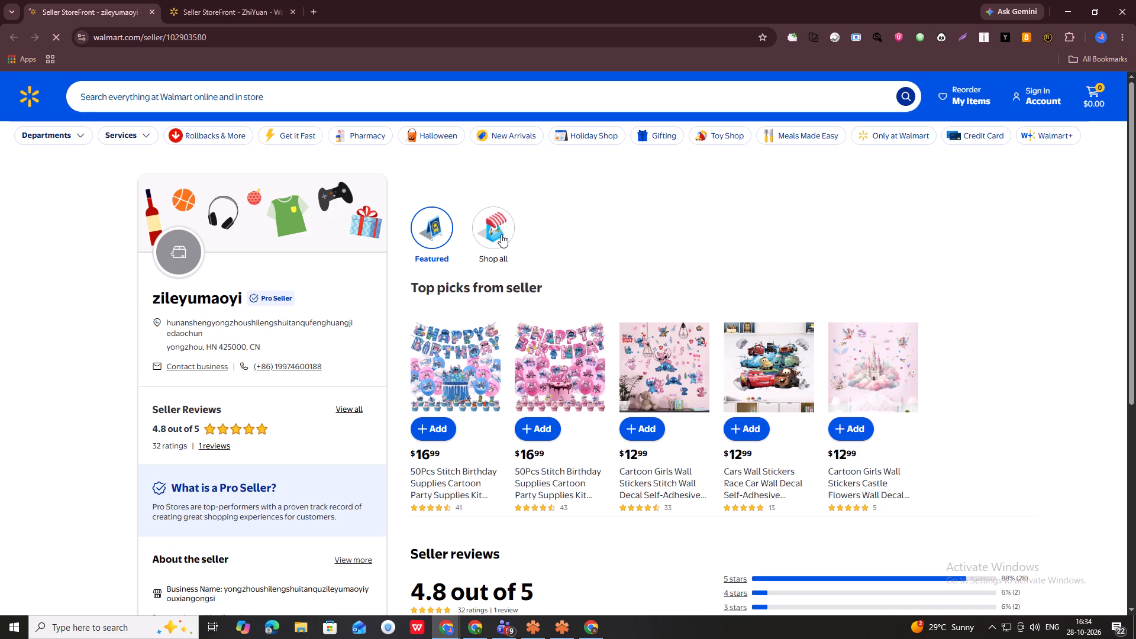
key(alt+Tab)
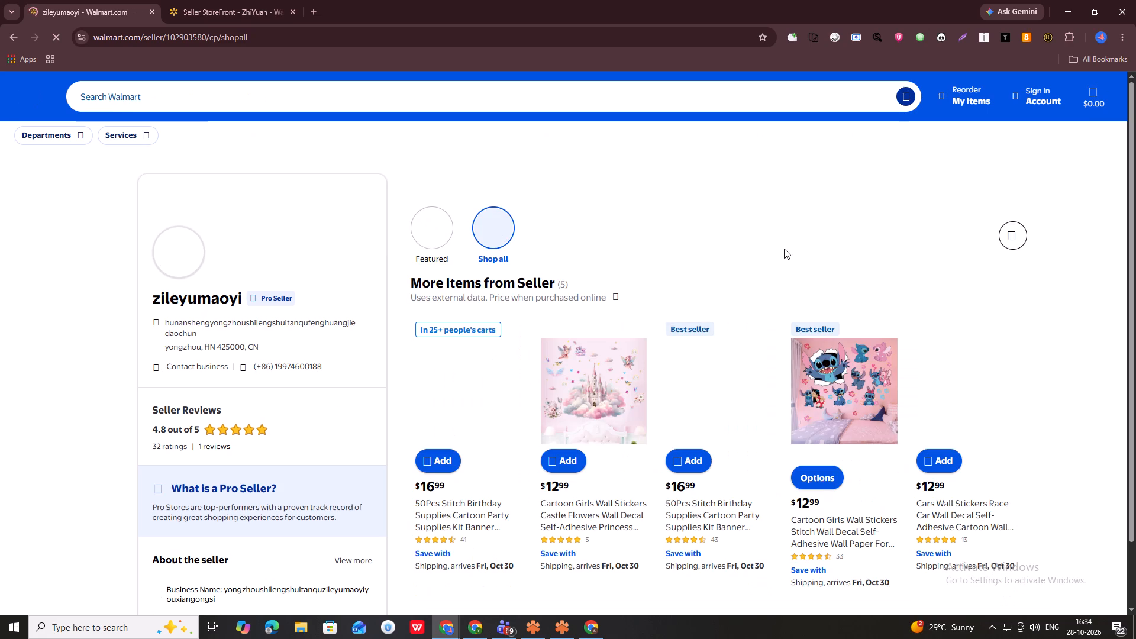
key(alt+Tab)
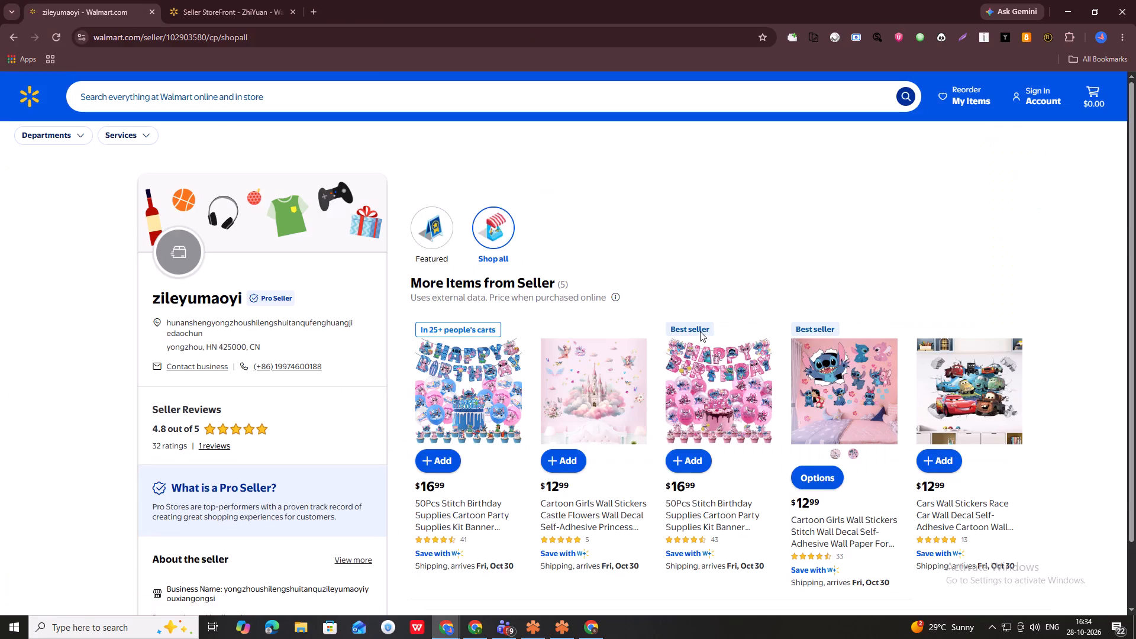
scroll(757, 461, down, 6)
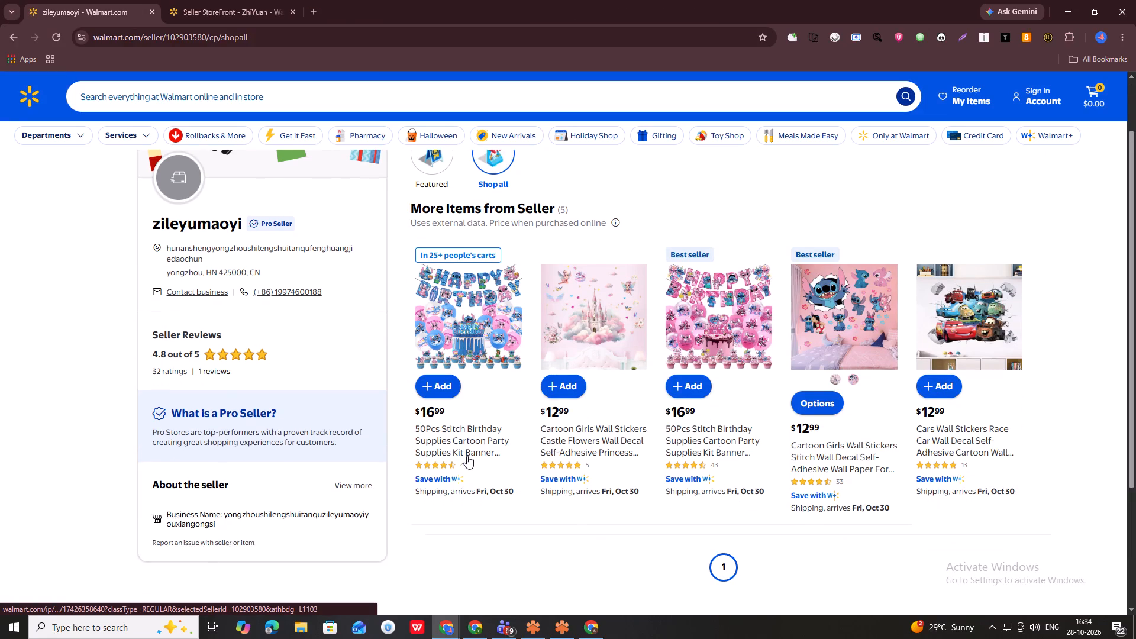
middle_click(475, 447)
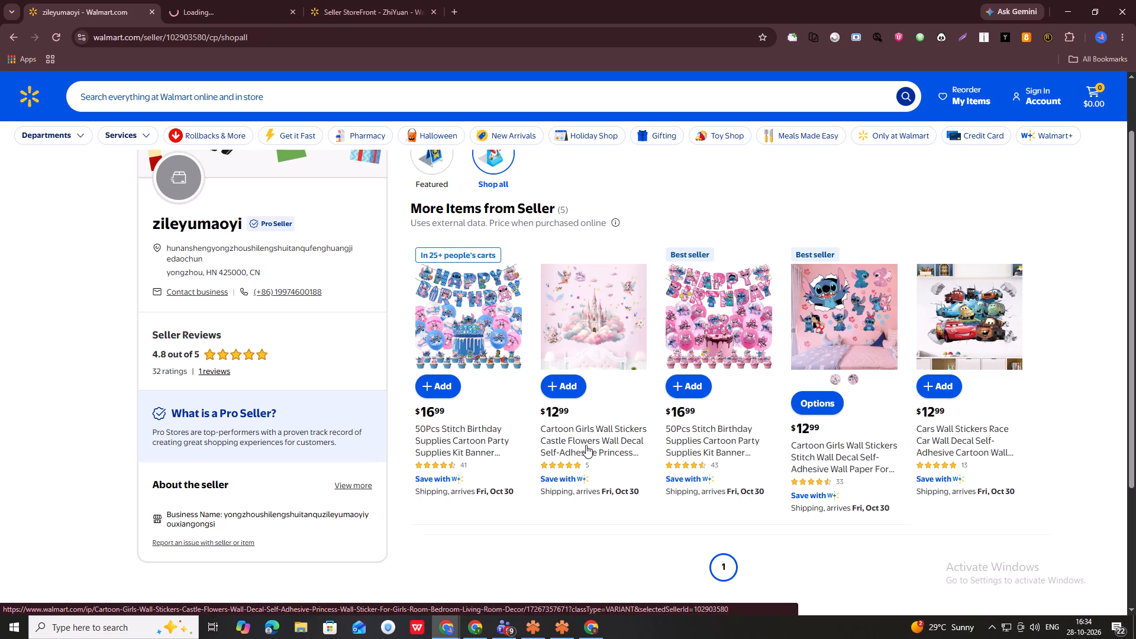
middle_click(715, 438)
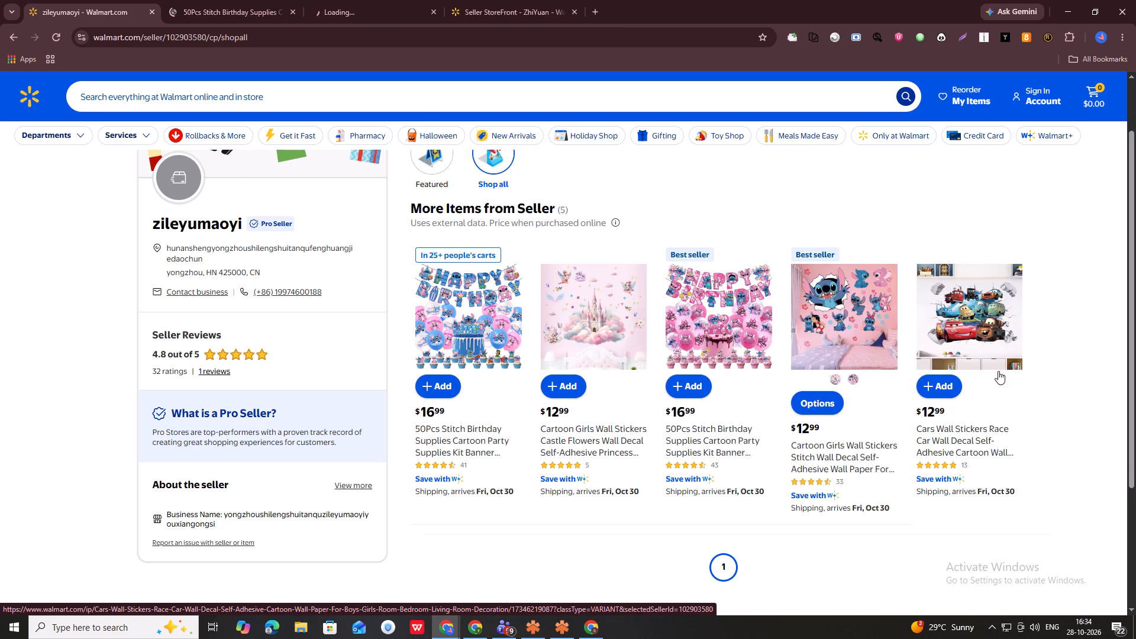
Log the blue Stitch birthday kit's link in row 102414 of Manual Detection Records with the asset "stitch party decoration".
click(243, 0)
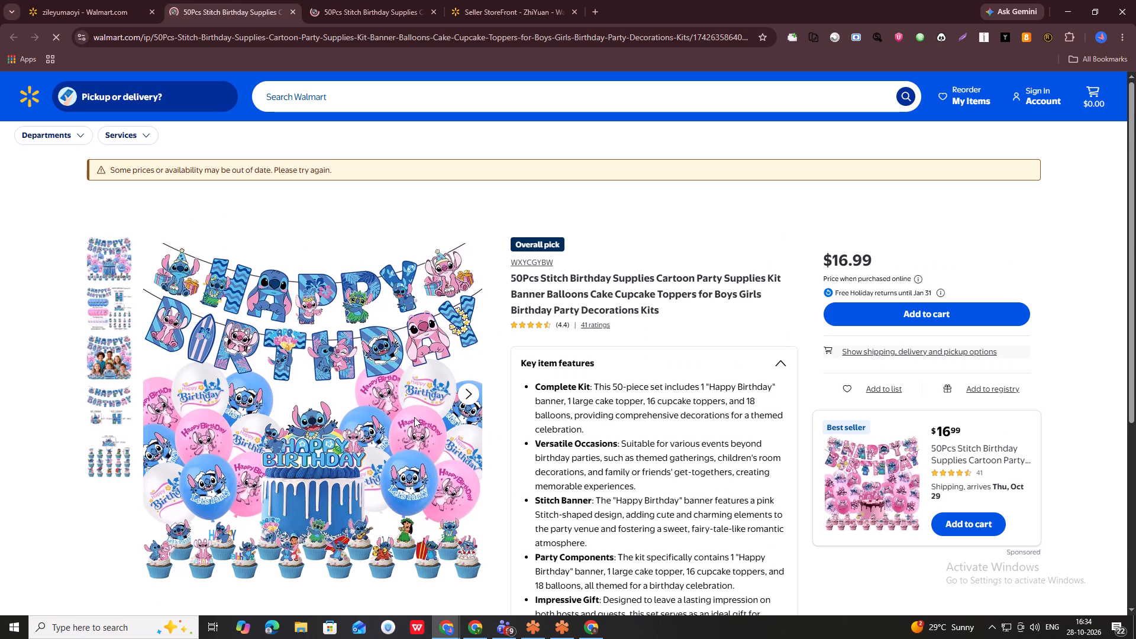
click(398, 37)
key(ctrl+c)
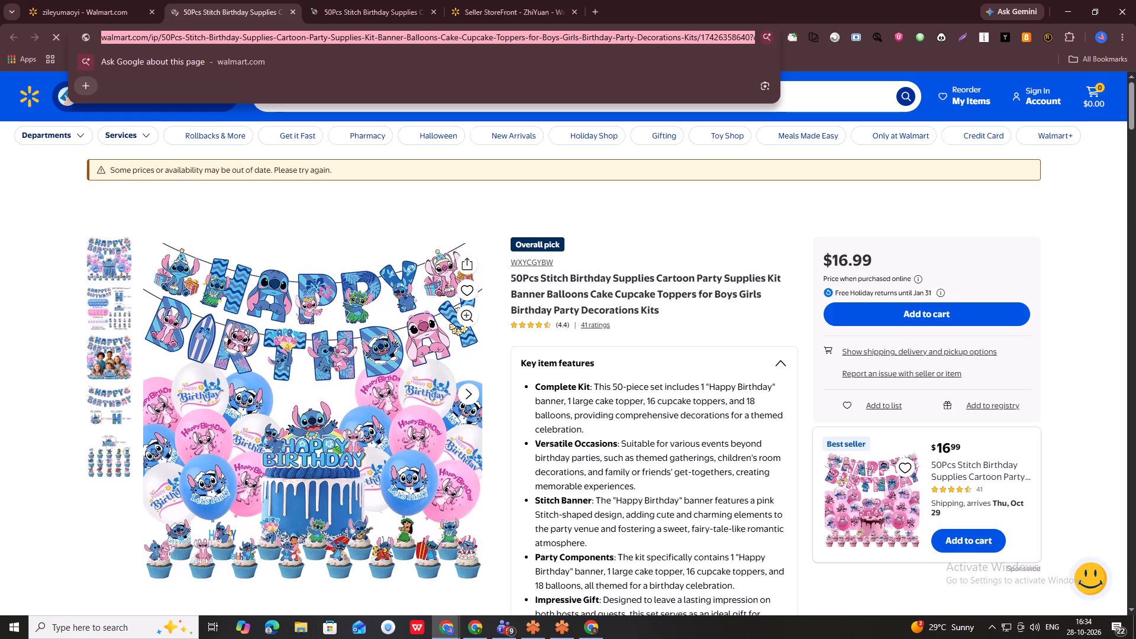
key(ctrl+c)
key(ctrl+c)
key(ctrl+c)
key(alt+Tab)
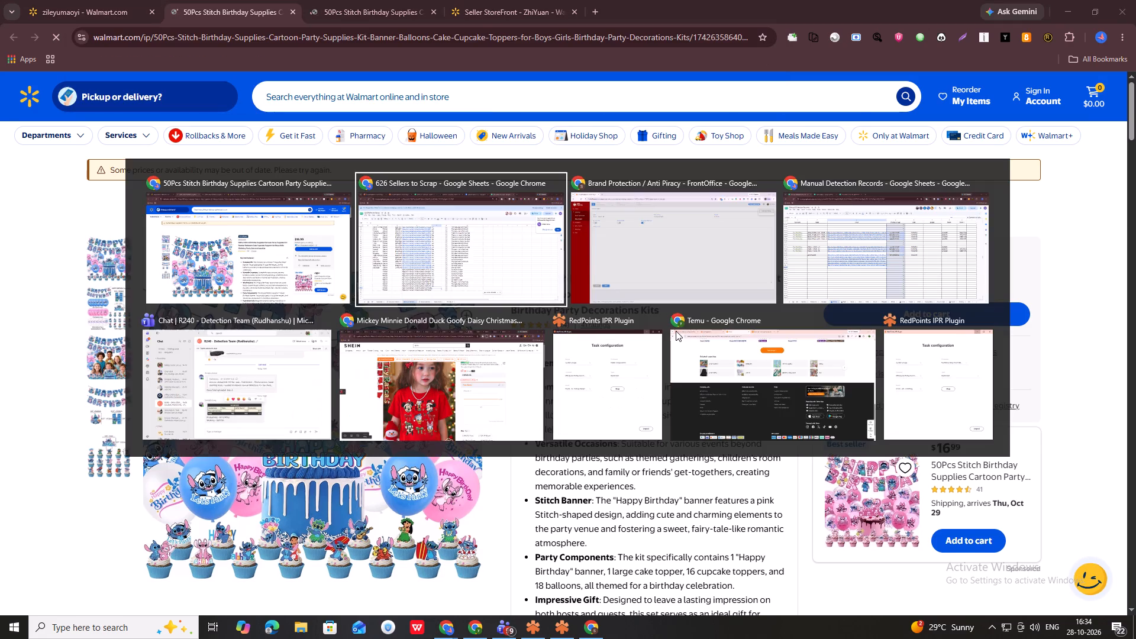
key(alt+Tab)
key(alt+Tab)
key(alt+Tab)
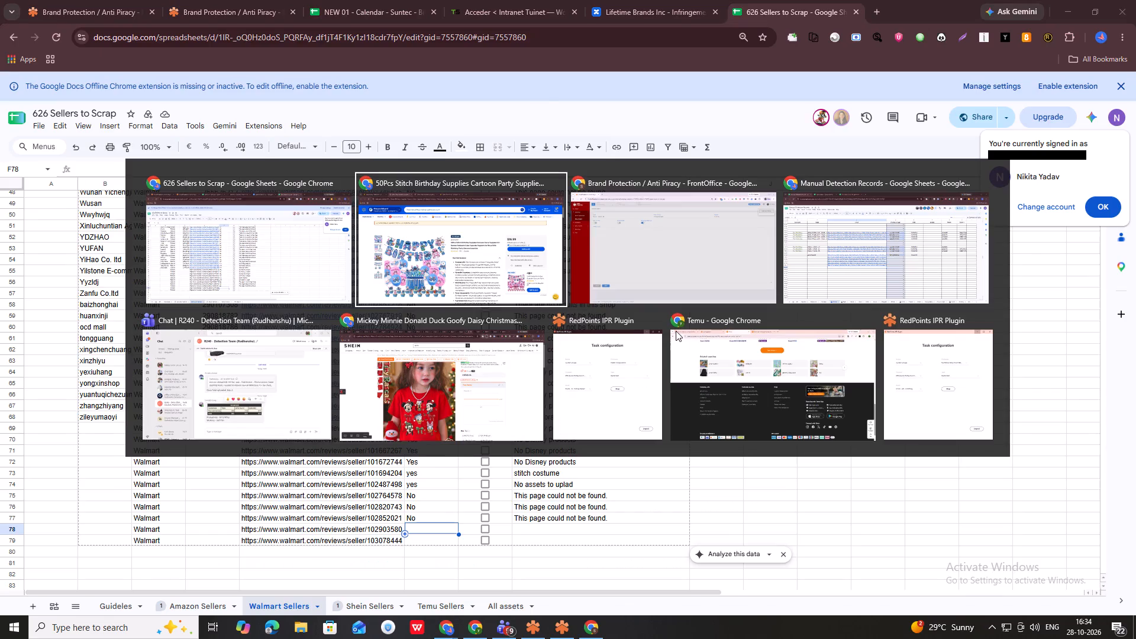
click(275, 440)
key(ctrl+v)
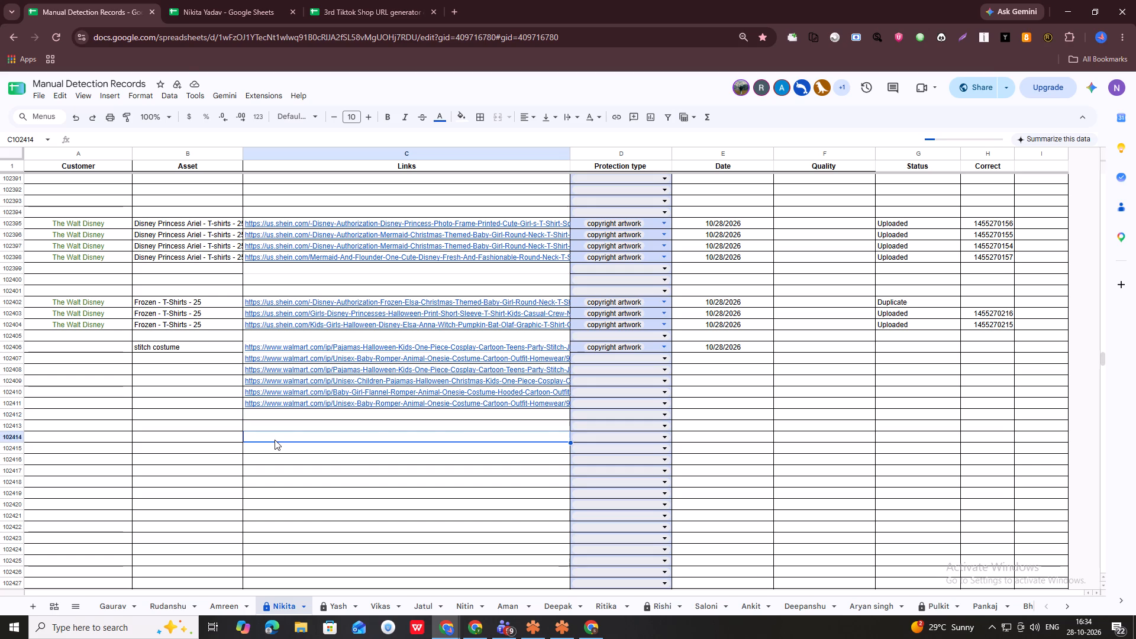
click(196, 436)
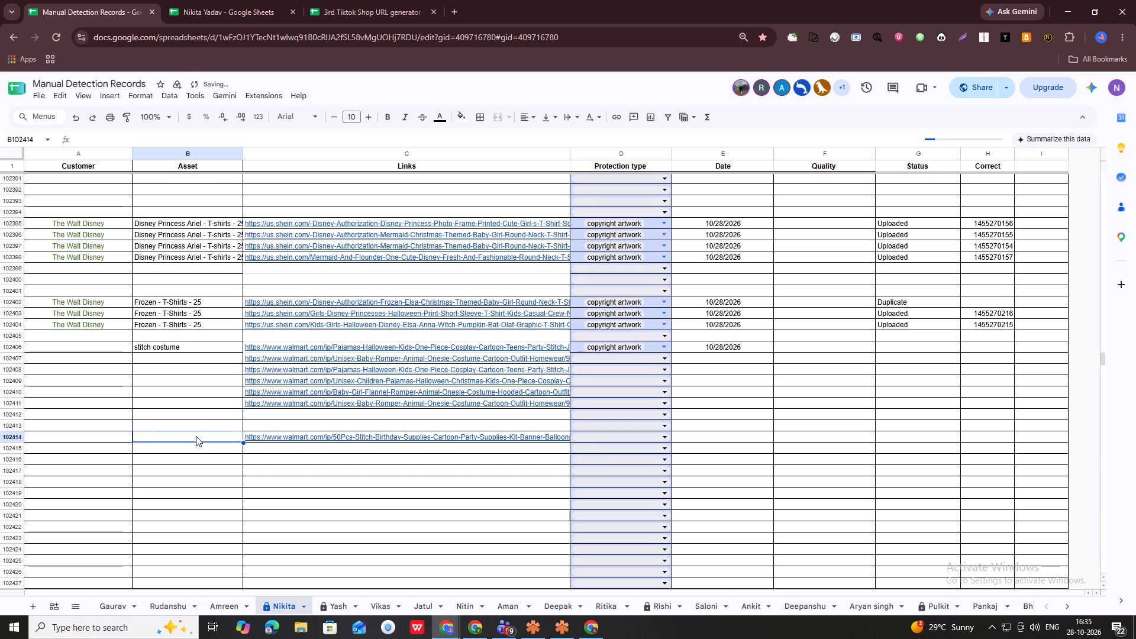
text(stitch party decoration)
key(Right)
key(Right)
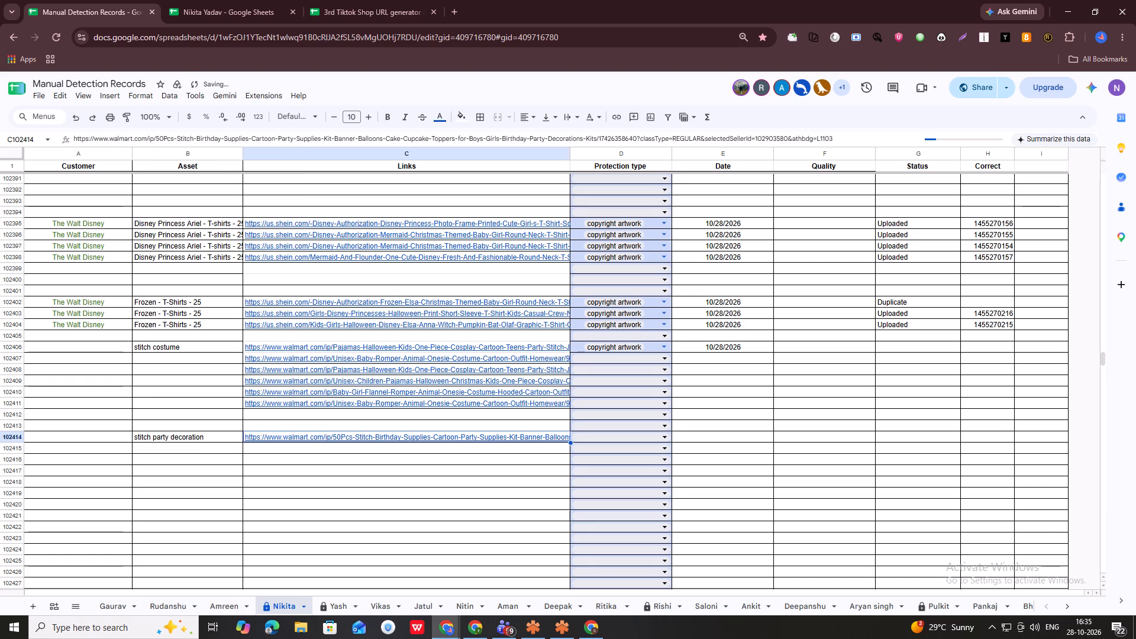
Copy the protection type "copyright artwork" and date 10/28/2026 from the stitch costume row into the stitch party decoration row.
key(Right)
key(Left)
key(ctrl+Up)
key(shift+Right)
key(ctrl+c)
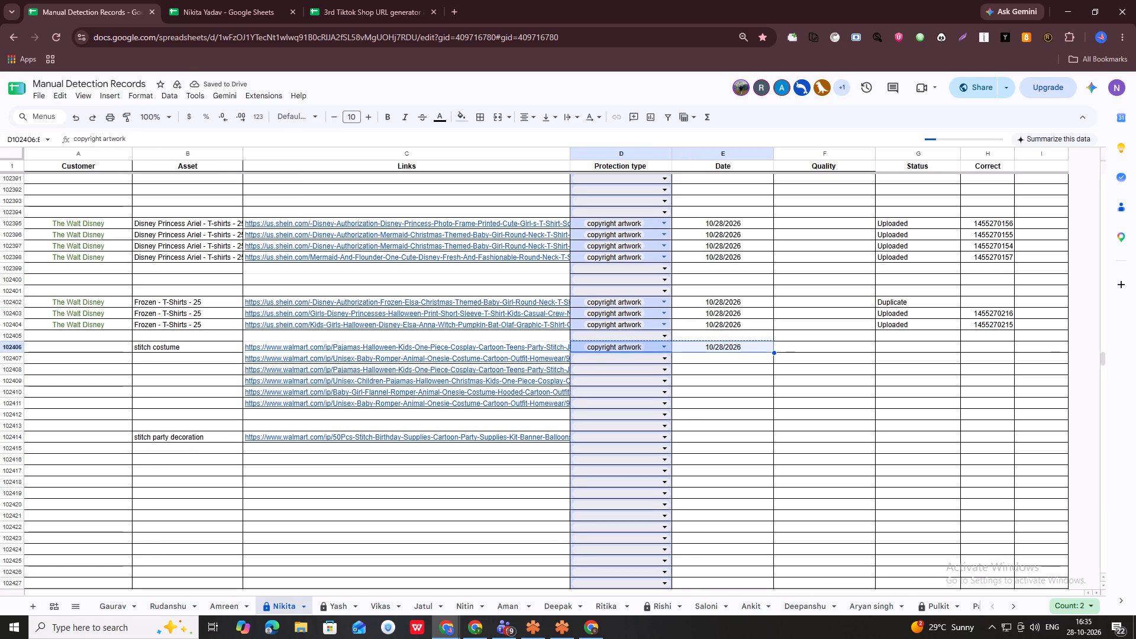
key(Left)
key(ctrl+Down)
key(ctrl+Down)
key(Right)
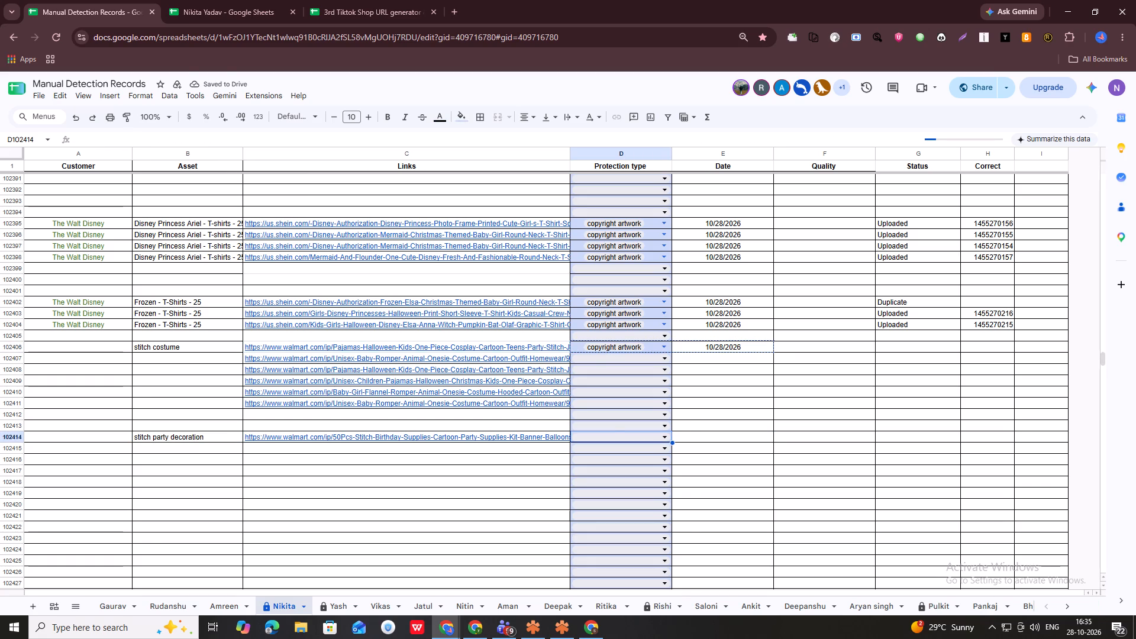
key(ctrl+v)
key(Down)
key(Left)
key(alt+Tab)
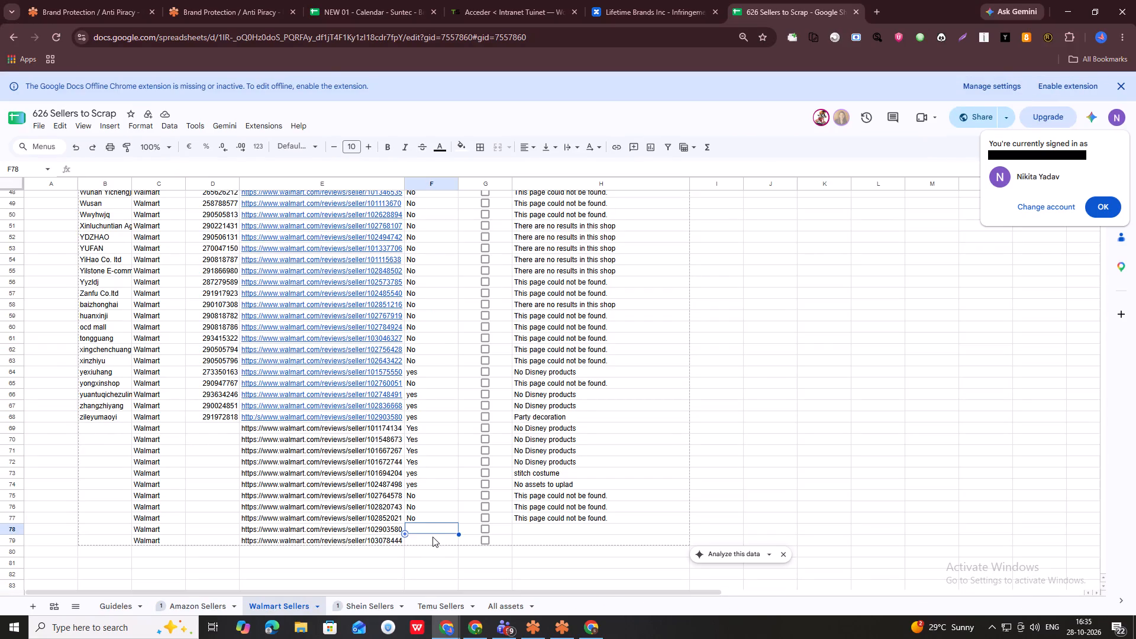
text(Yes)
key(Right)
key(Right)
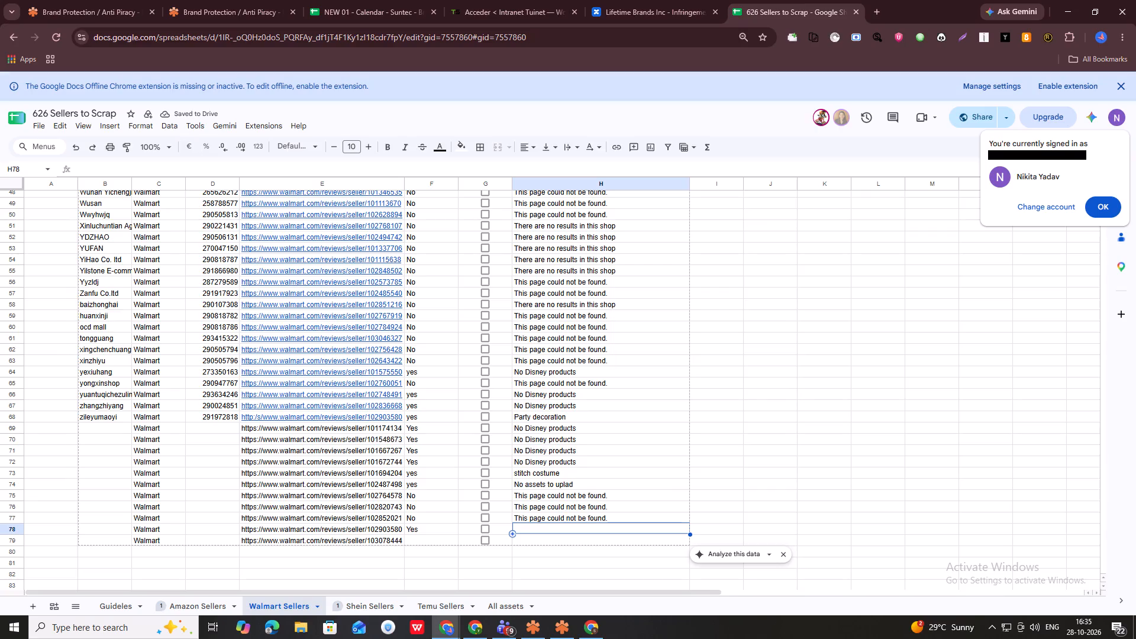
text(stitch pa)
key(BackSpace)
key(BackSpace)
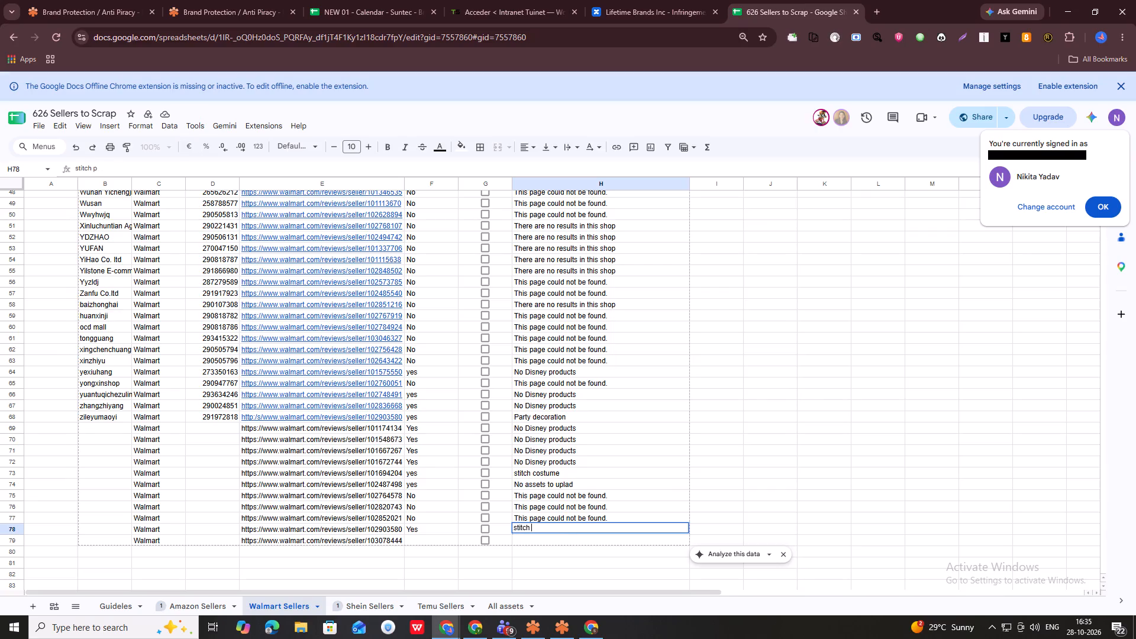
key(BackSpace)
key(BackSpace)
key(BackSpace)
key(BackSpace)
key(BackSpace)
key(BackSpace)
key(BackSpace)
text(party decoration)
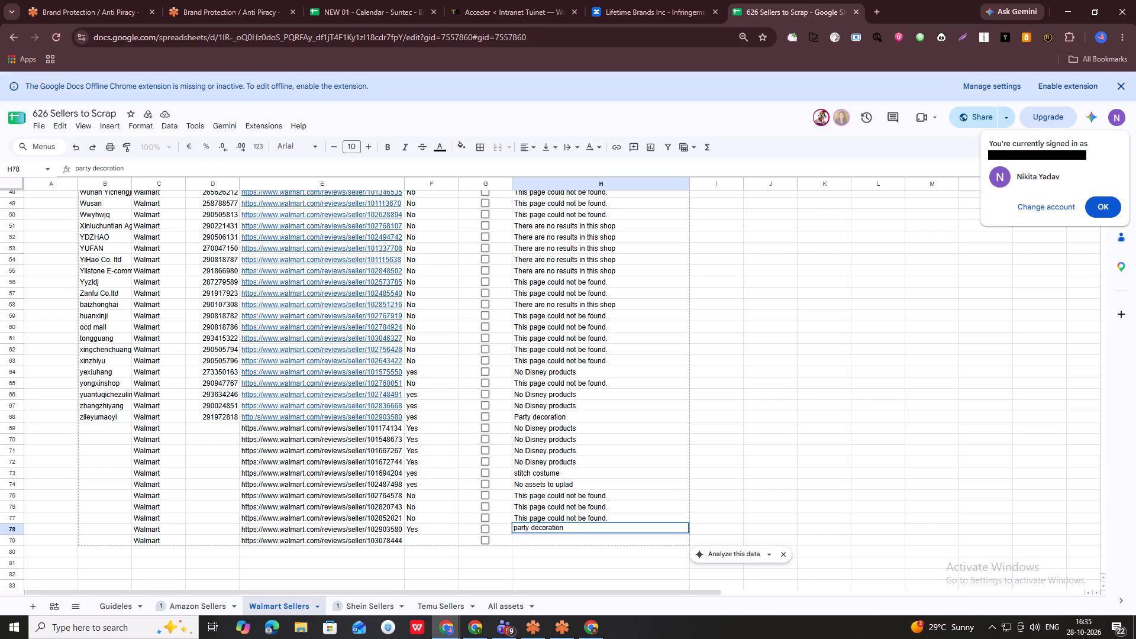
key(Down)
key(Left)
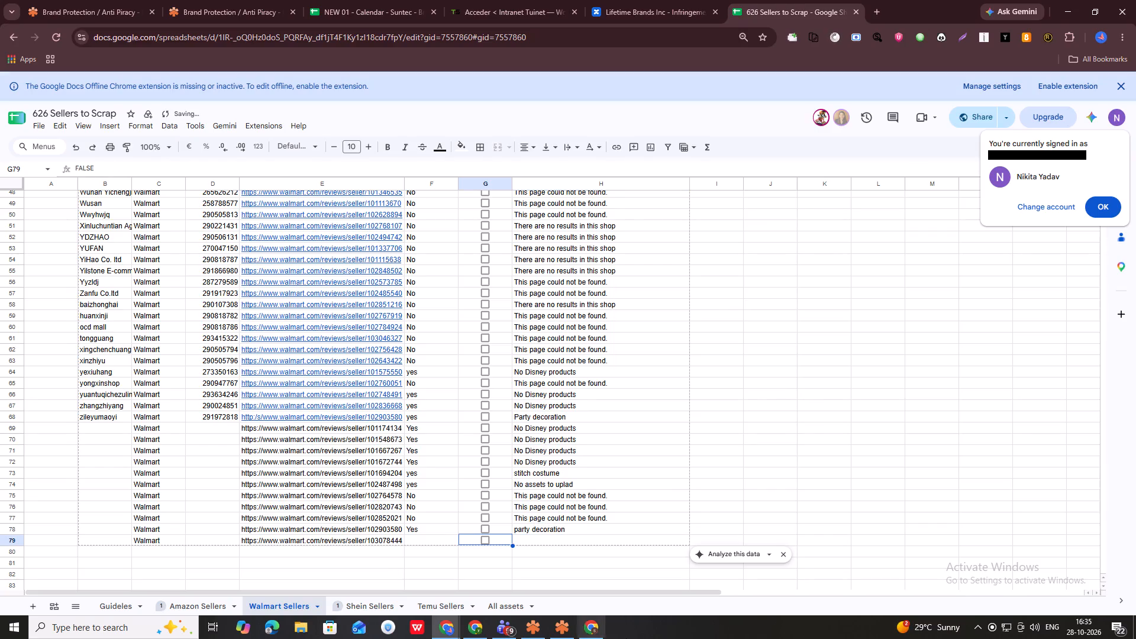
Add the pink Stitch birthday kit's link to row 102415 of Manual Detection Records.
key(alt+Tab)
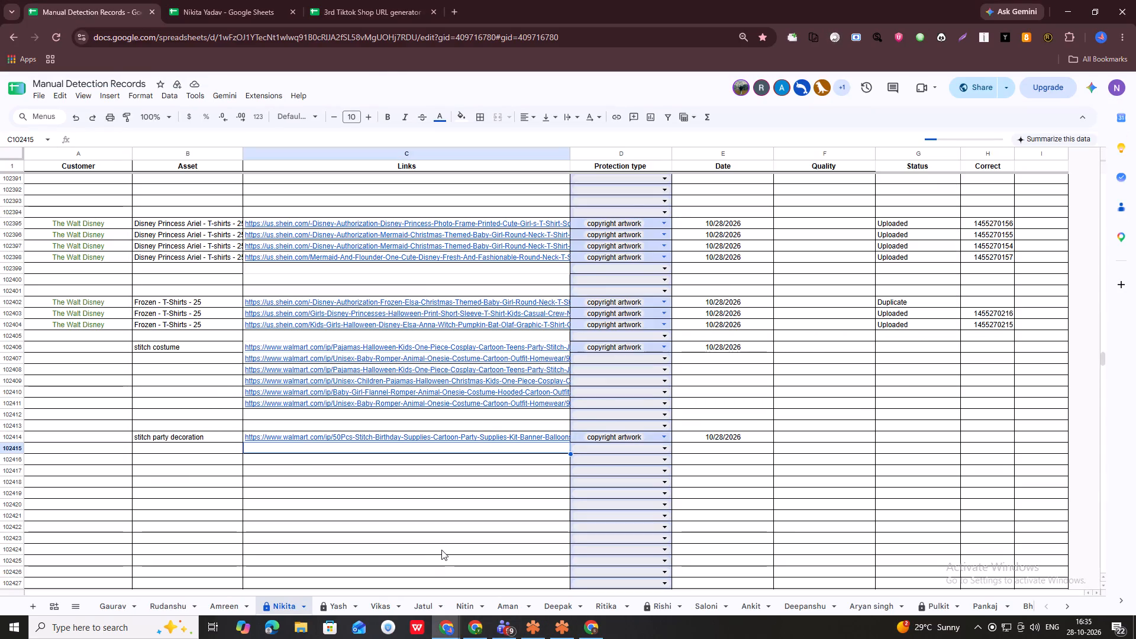
key(alt+Tab)
key(alt+Tab)
key(ctrl+Tab)
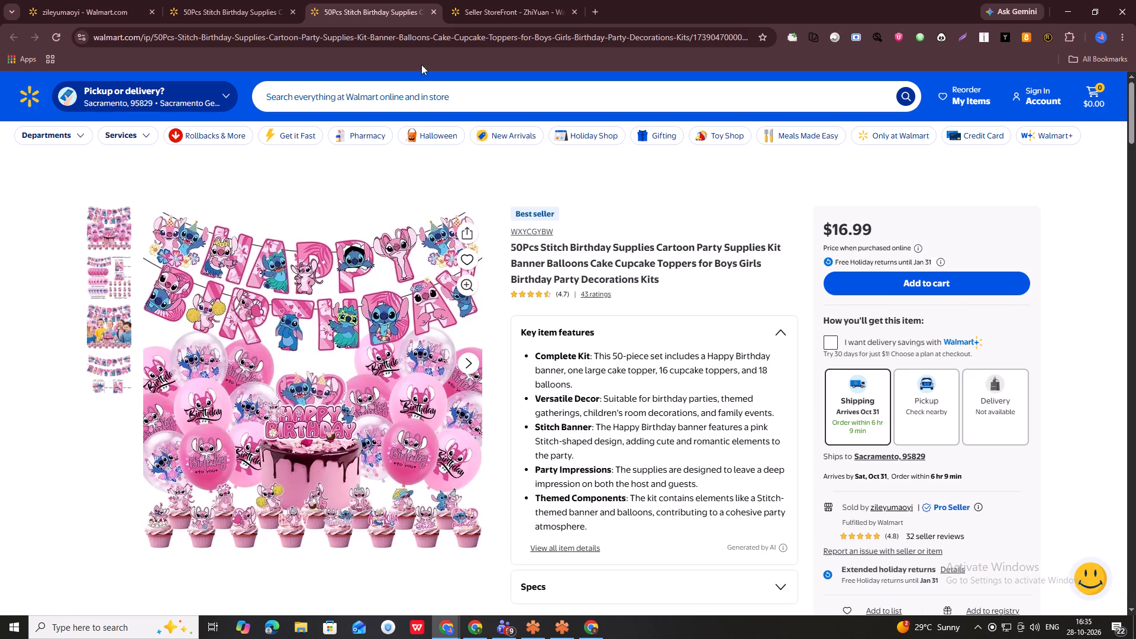
click(419, 30)
key(ctrl+c)
key(ctrl+c)
key(ctrl+c)
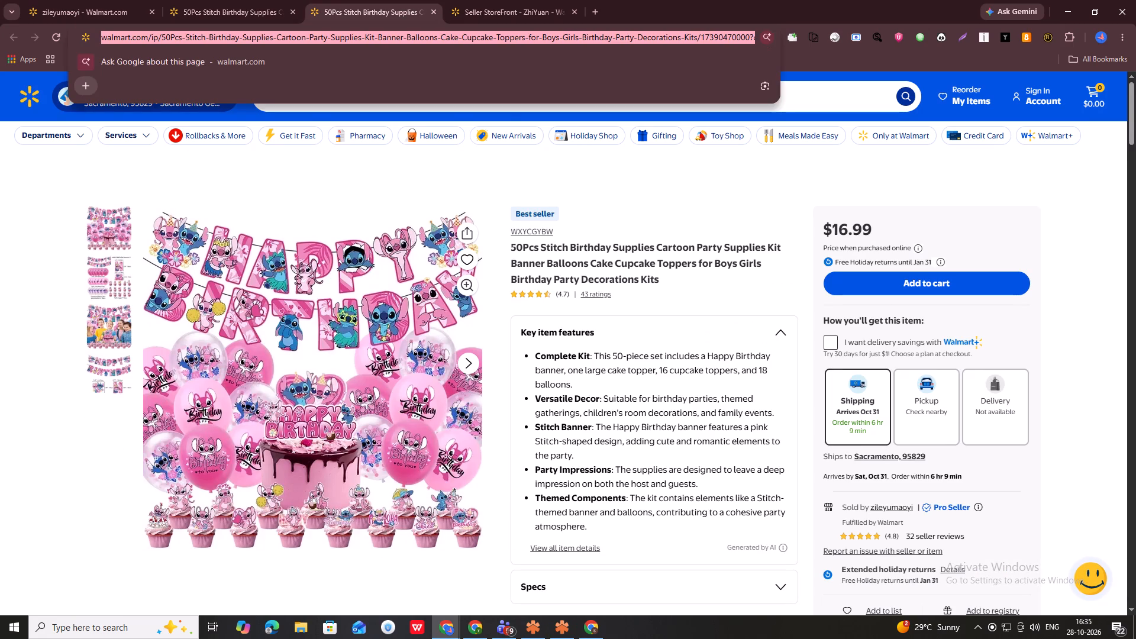
key(alt+Tab)
key(ctrl+v)
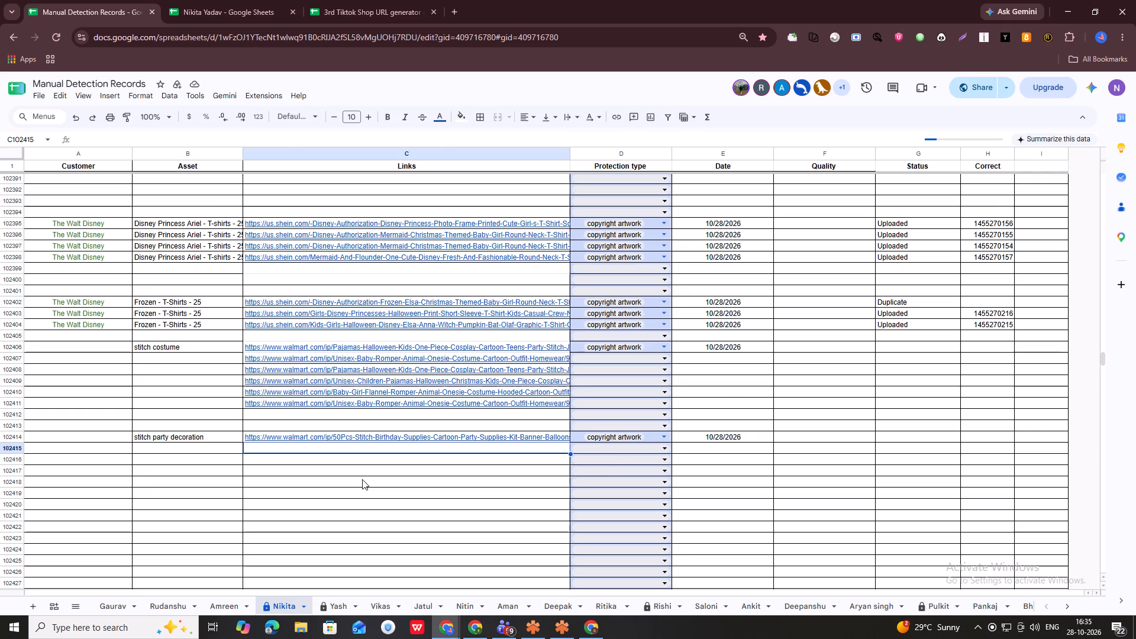
key(Down)
Close both Stitch birthday kit listings and zileyumaoyi's catalogue page on Walmart.
key(alt+Tab)
middle_click(233, 0)
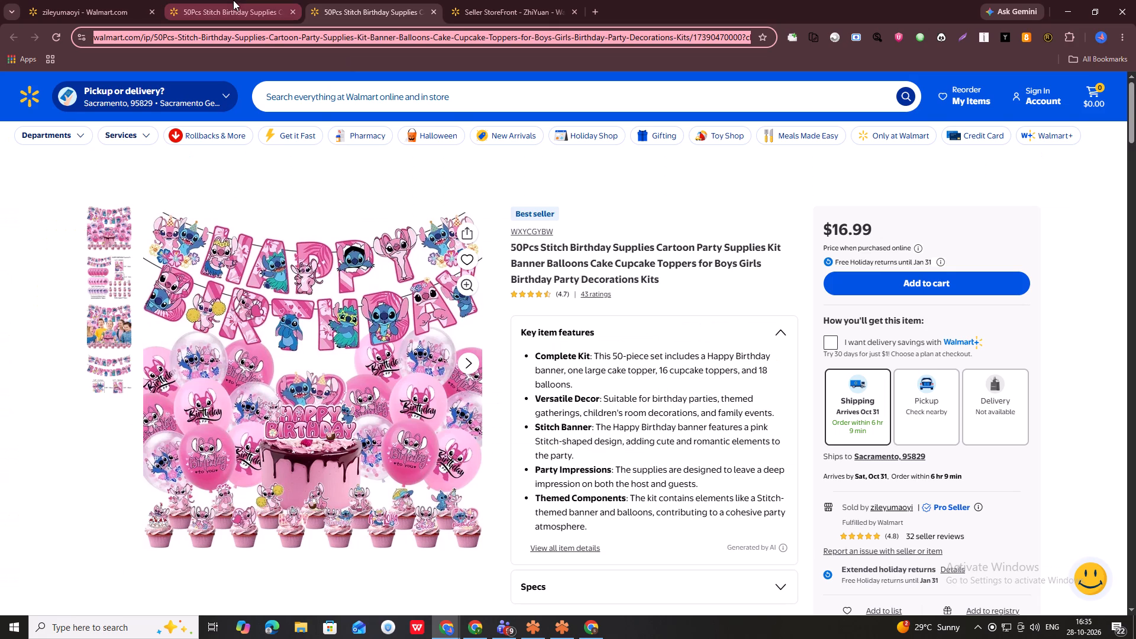
middle_click(233, 0)
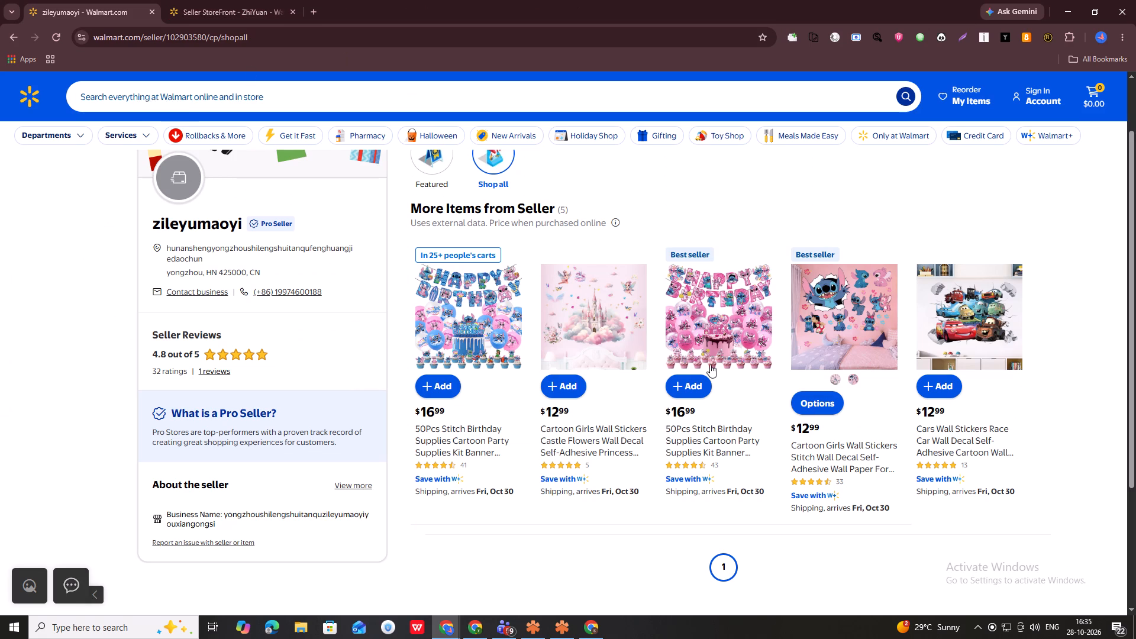
middle_click(121, 0)
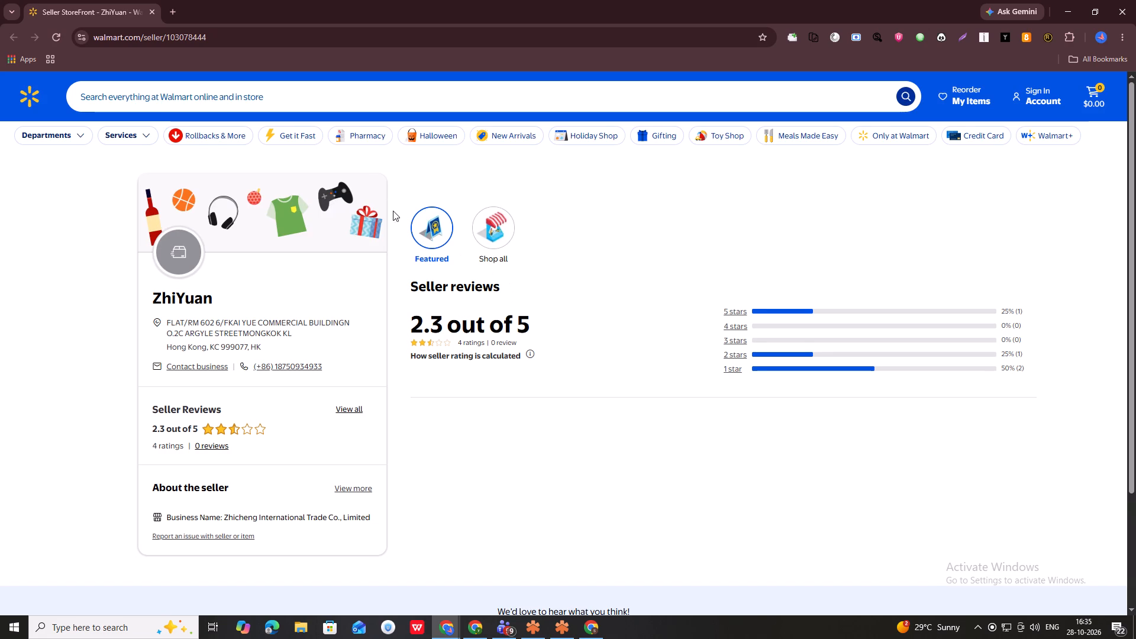
Open ZhiYuan's full catalogue and check its items for Disney products.
click(501, 237)
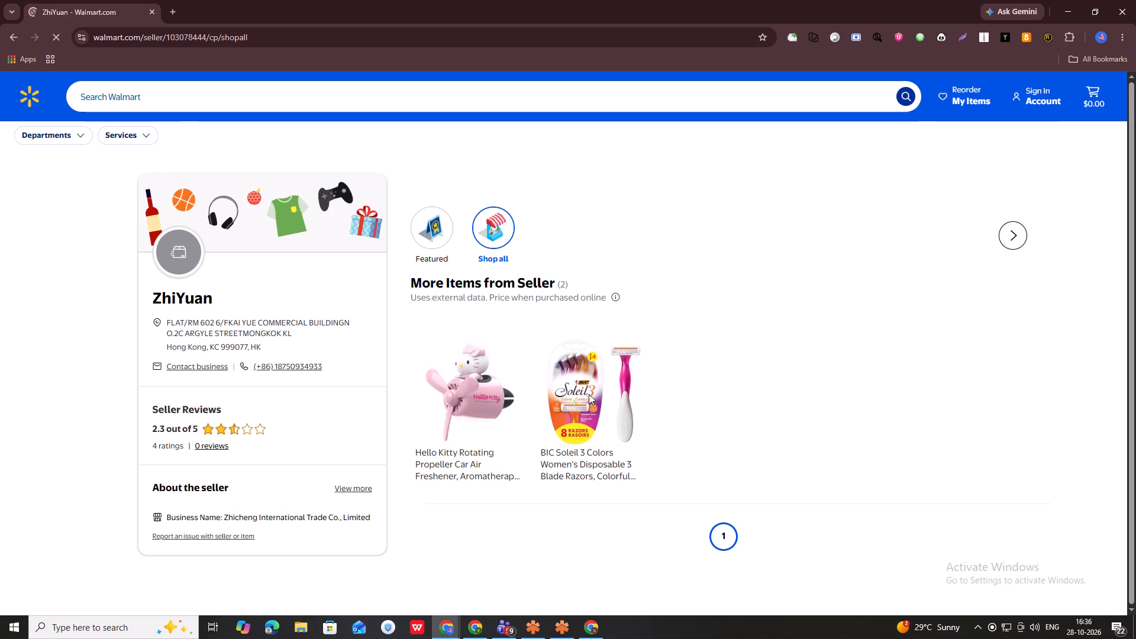
scroll(817, 431, down, 6)
scroll(812, 424, up, 5)
scroll(812, 424, down, 3)
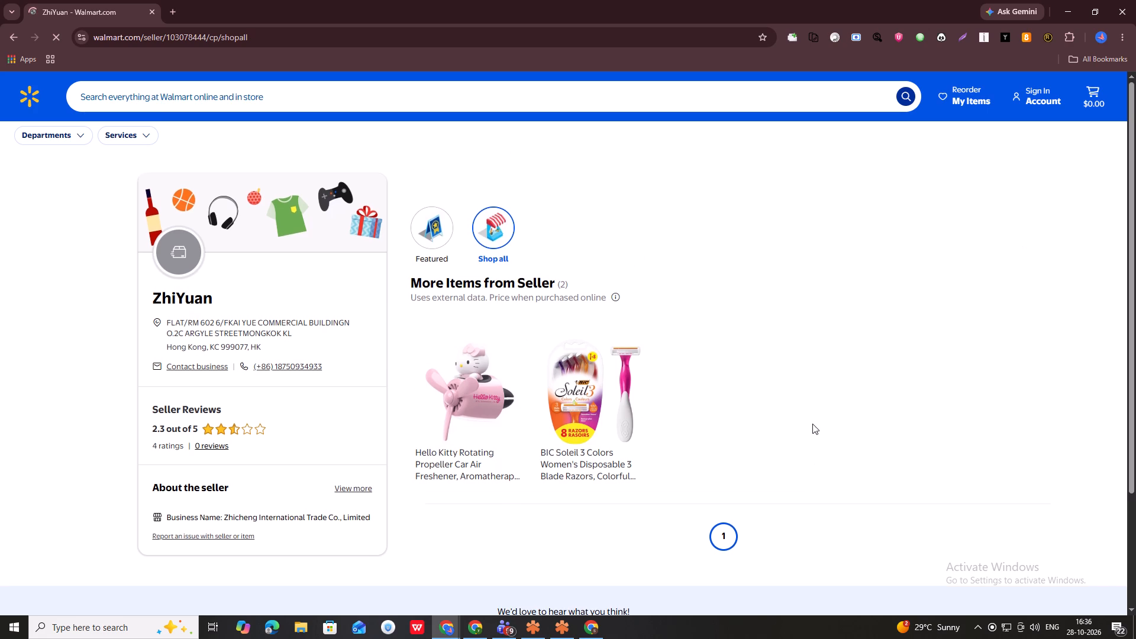
scroll(812, 424, down, 1)
scroll(812, 424, up, 7)
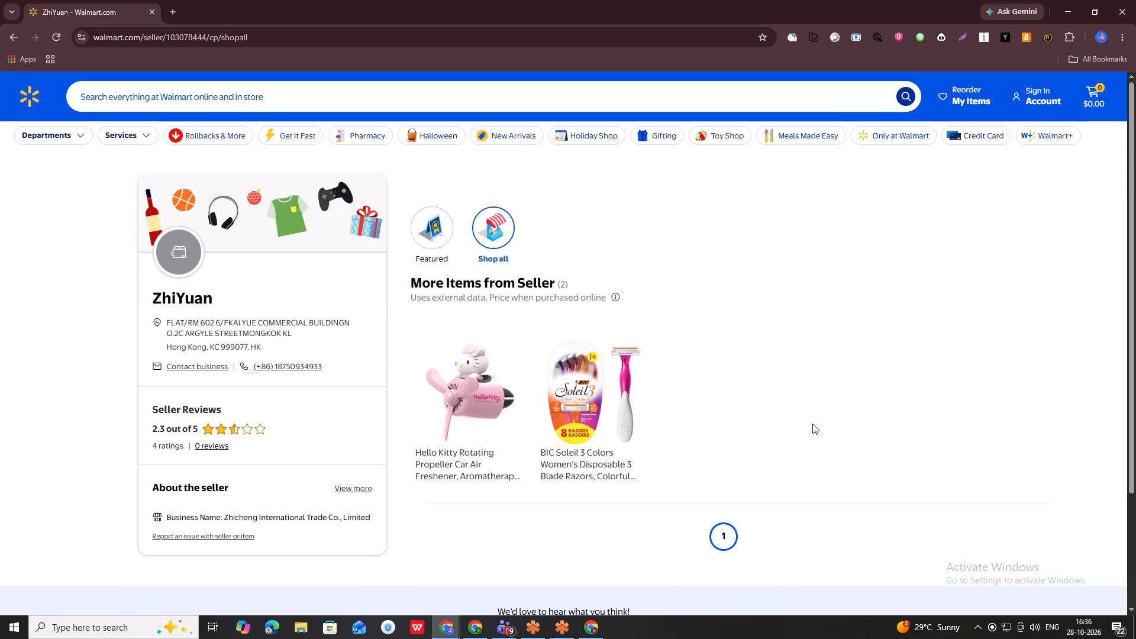
In Manual Detection Records, fill the asset "stitch party decoration" down to the pink Stitch kit's row, 102415.
key(alt+Tab)
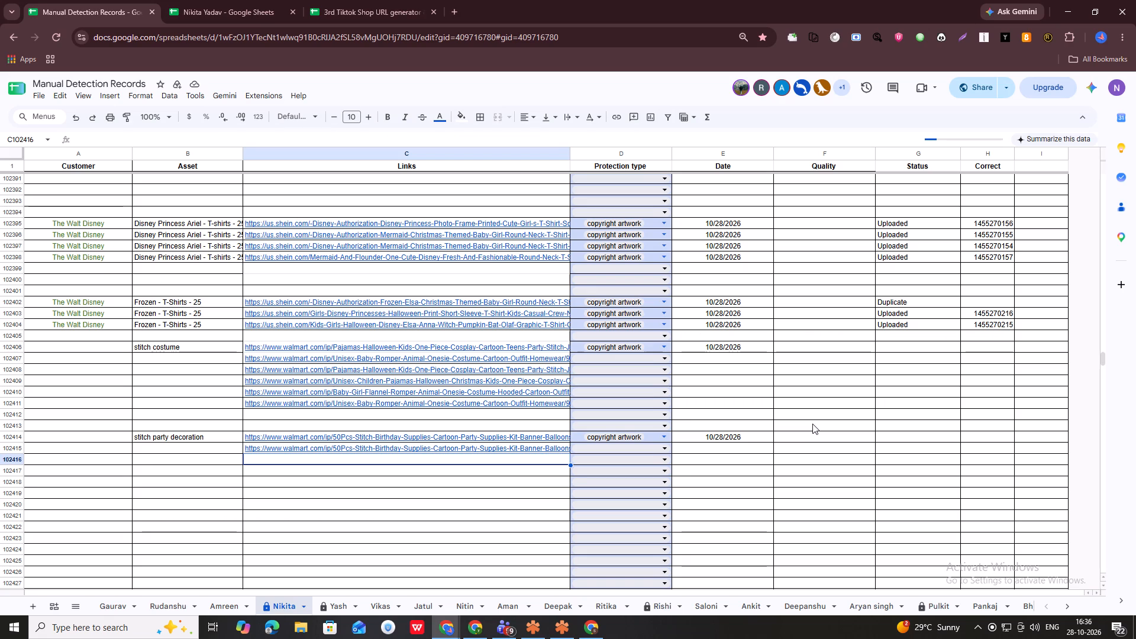
click(164, 451)
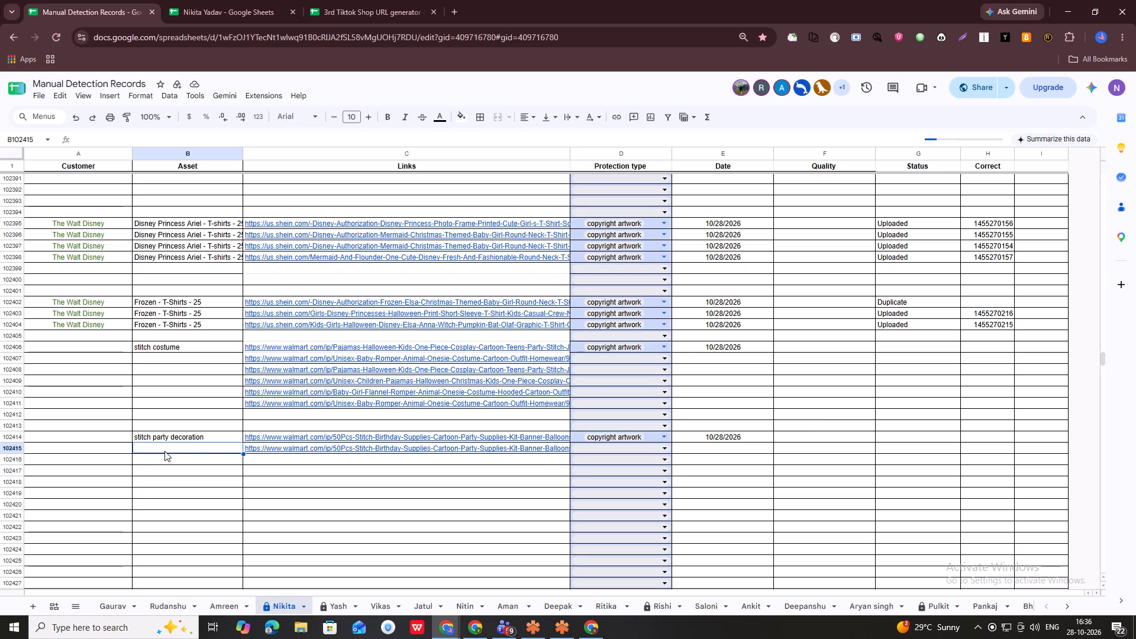
key(ctrl+d)
click(355, 464)
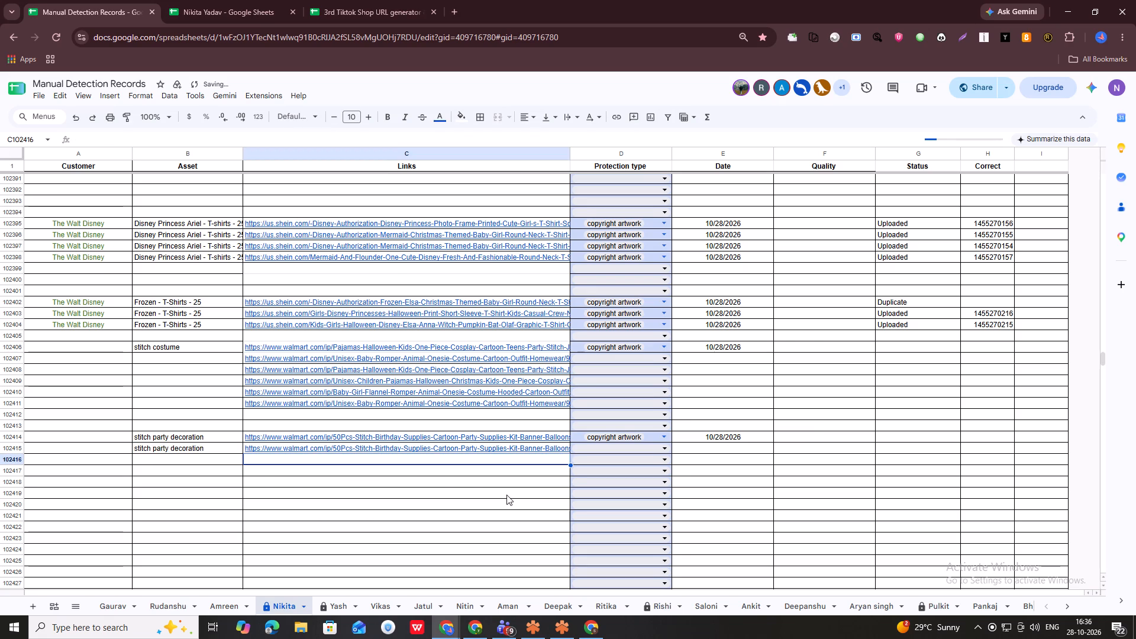
Switch to the 626 Sellers to Scrap sheet and enter "Yes" in column F for the Walmart seller in row 79.
key(alt+Tab)
key(alt+Tab)
click(432, 540)
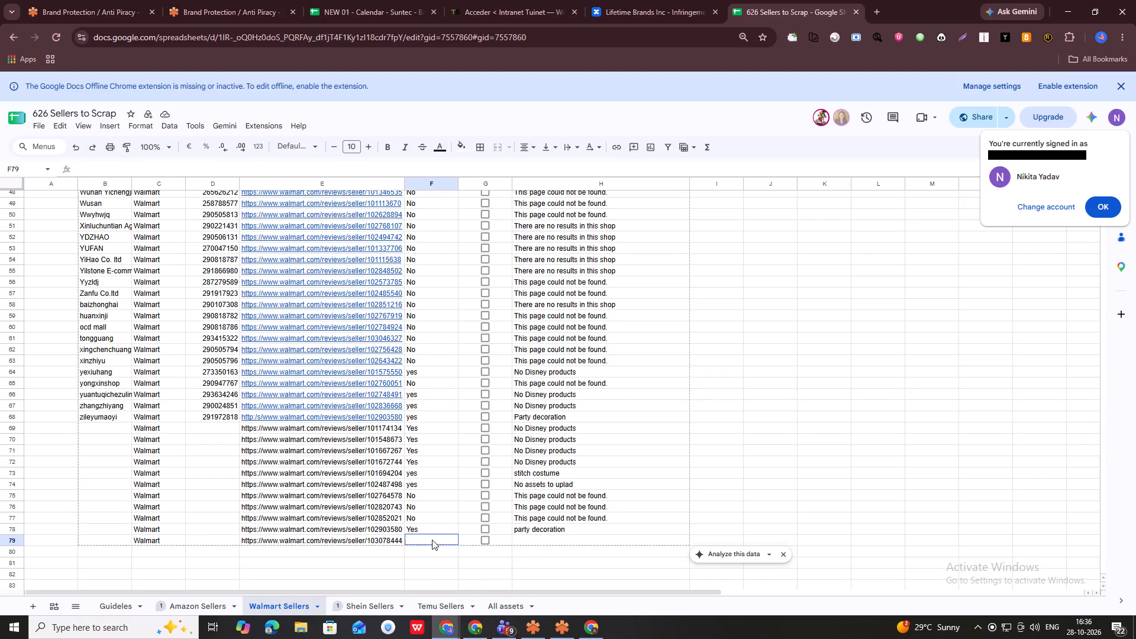
text(Yes)
key(Right)
key(Right)
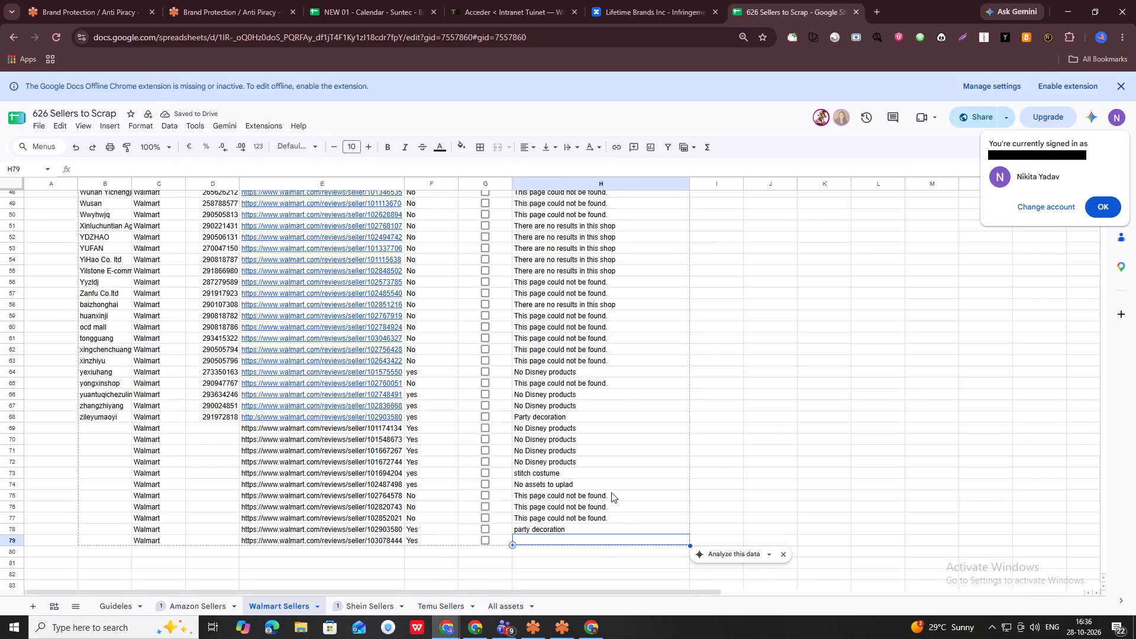
Copy the remark "There are no results in this shop" from row 54 into column H of row 79.
click(584, 258)
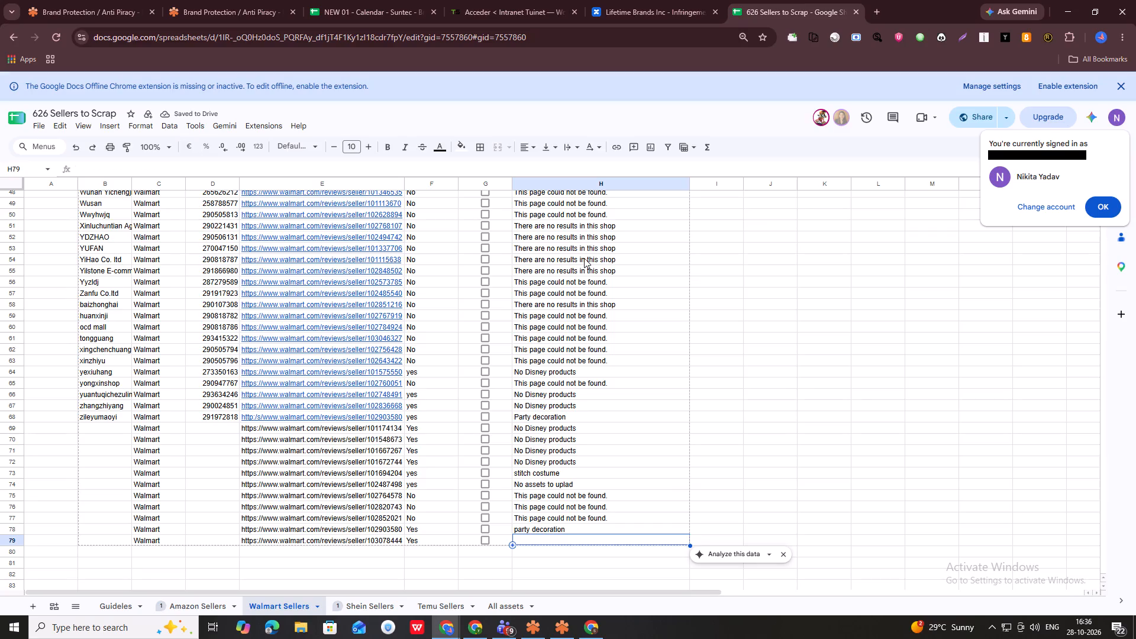
key(ctrl+c)
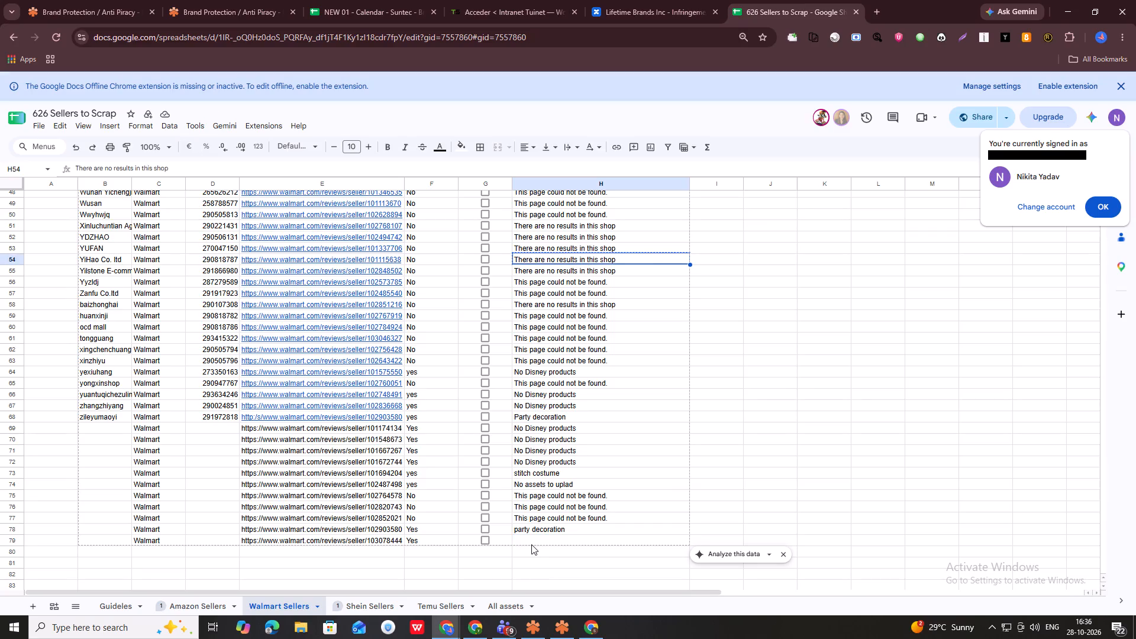
click(531, 544)
key(ctrl+v)
key(Down)
key(Left)
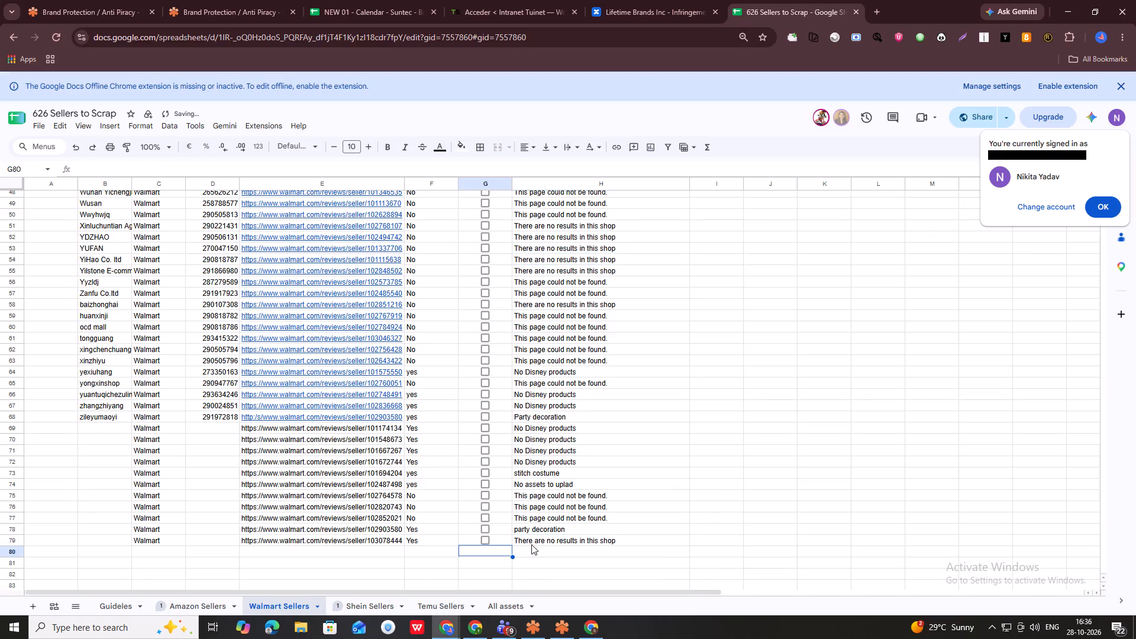